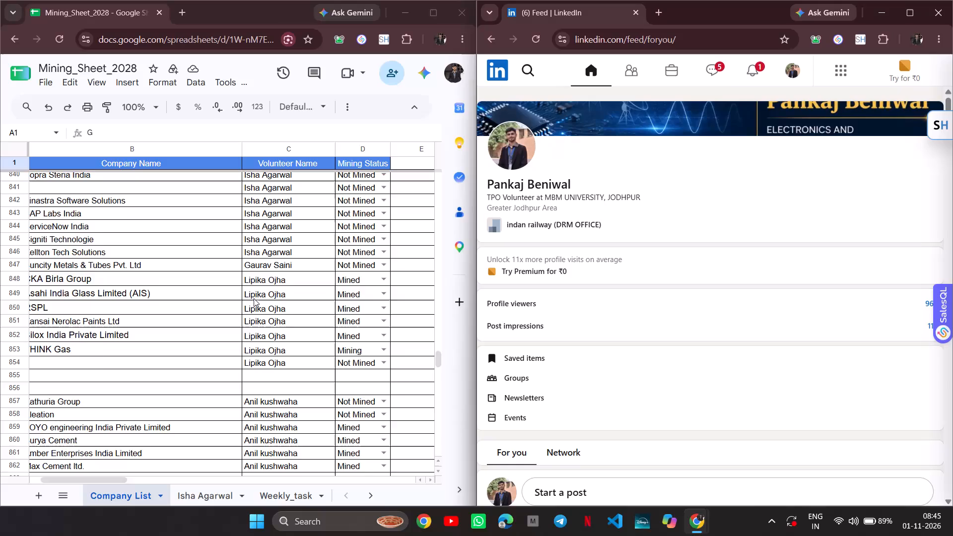
Copy the company name Ezone Security Solutions India Pvt Ltd from row 814 of the Company List sheet.
{"action": "scroll", "coordinate": [254, 298], "scroll_direction": "up", "scroll_amount": 6}
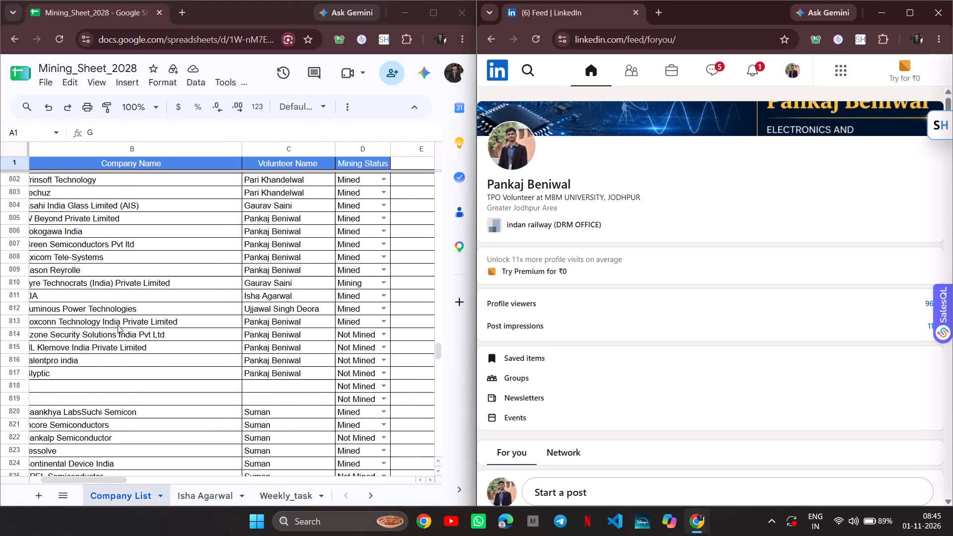
{"action": "scroll", "coordinate": [118, 325], "scroll_direction": "right", "scroll_amount": 2}
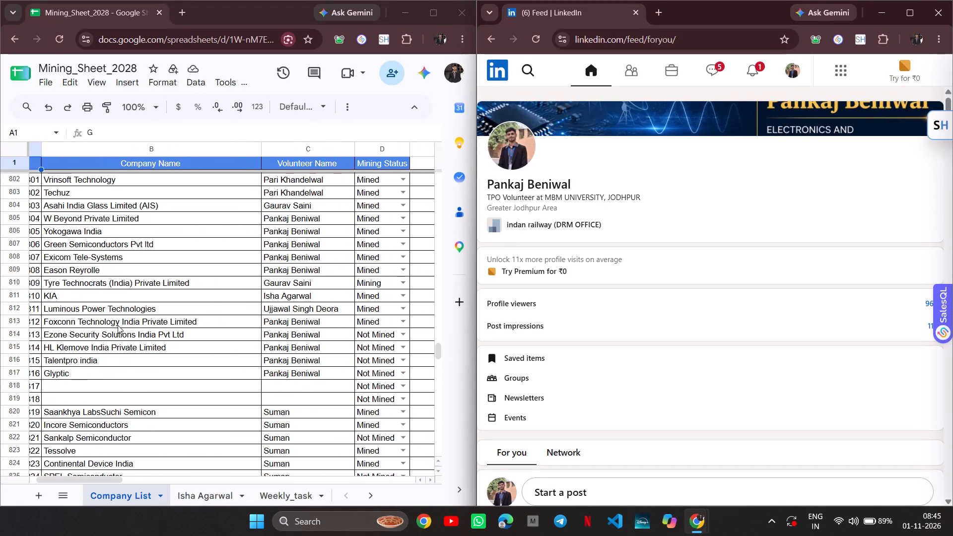
{"action": "scroll", "coordinate": [118, 325], "scroll_direction": "right", "scroll_amount": 2}
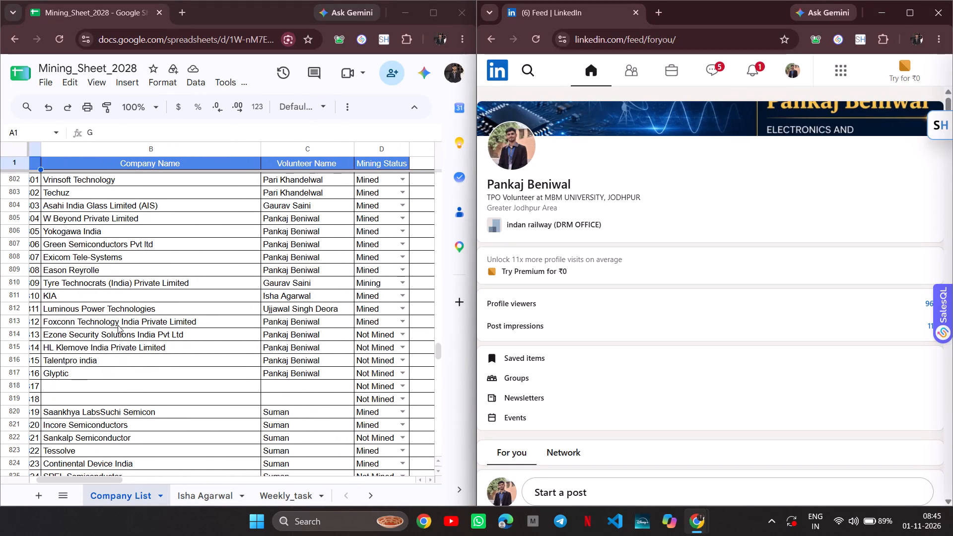
{"action": "scroll", "coordinate": [118, 325], "scroll_direction": "right", "scroll_amount": 1}
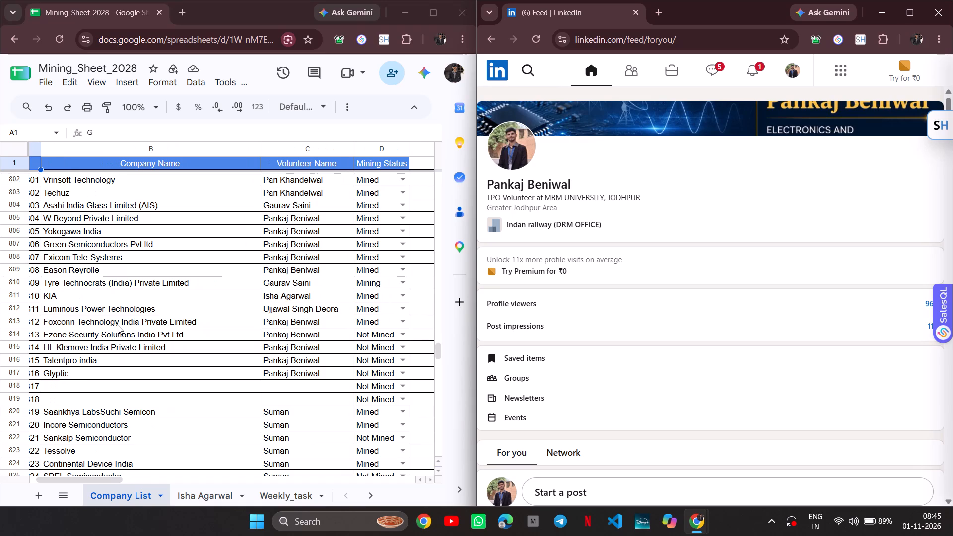
{"action": "key", "text": "ctrl+f"}
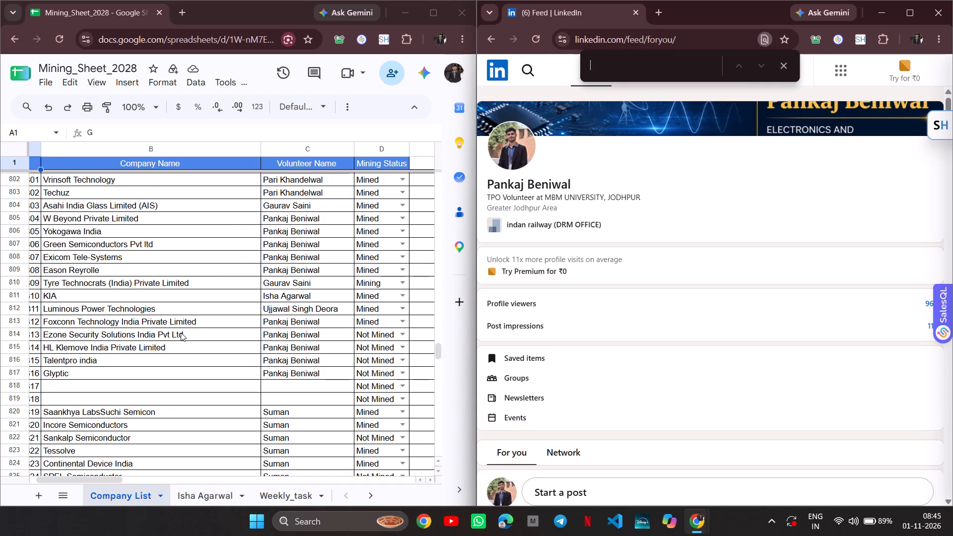
{"action": "left_click", "coordinate": [781, 66]}
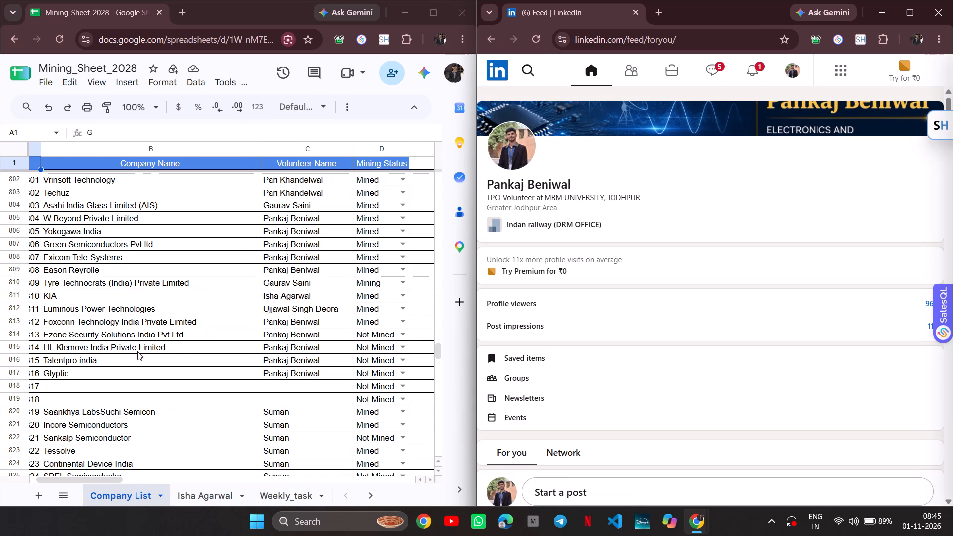
{"action": "double_click", "coordinate": [187, 334]}
{"action": "left_click_drag", "start_coordinate": [187, 334], "coordinate": [91, 340]}
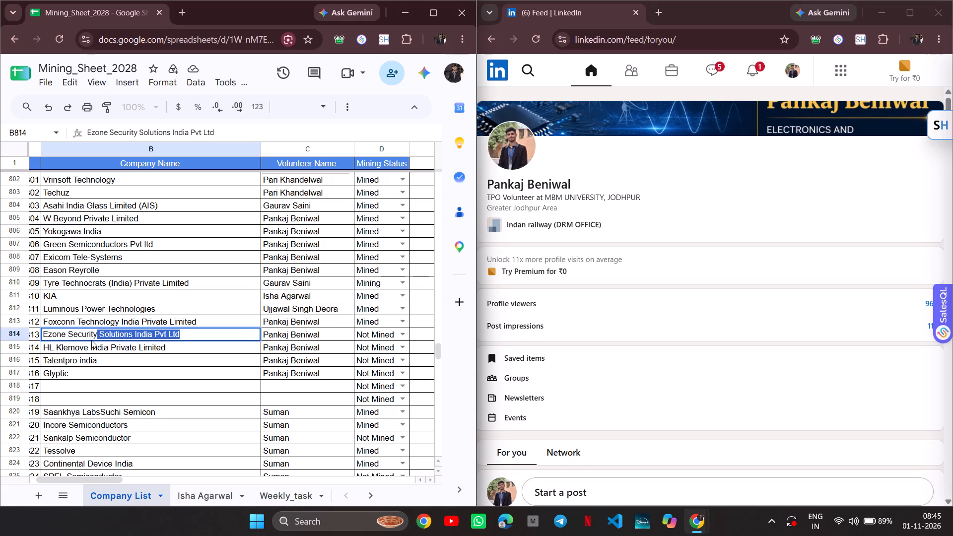
{"action": "left_click_drag", "start_coordinate": [91, 340], "coordinate": [42, 341]}
{"action": "key", "text": "ctrl+c"}
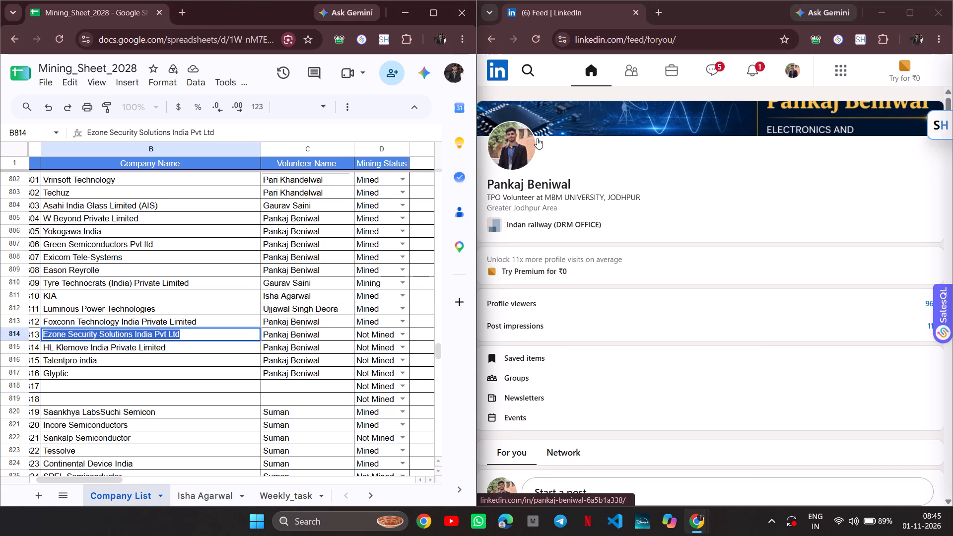
Search the web in a new tab for "Ezone Security Solutions India Pvt Ltd is it tech".
{"action": "left_click", "coordinate": [181, 8]}
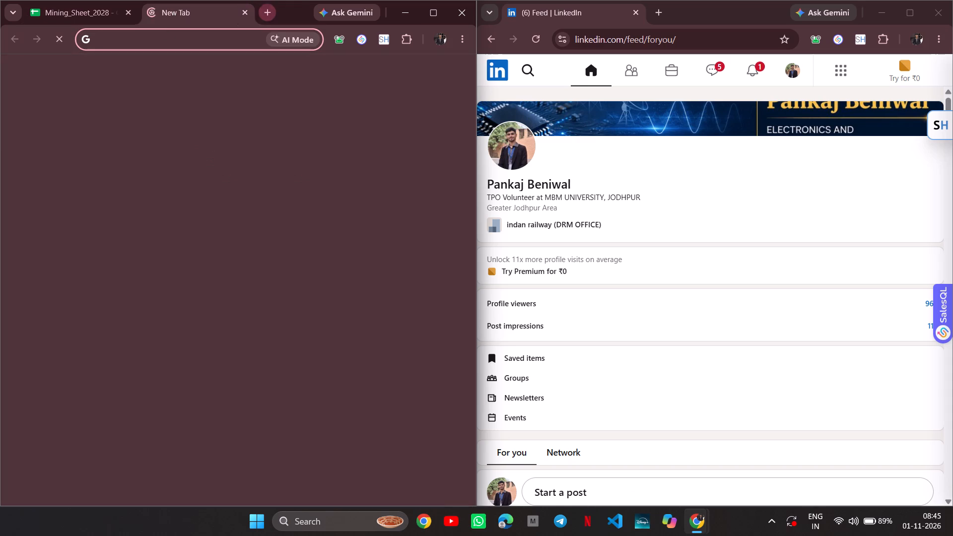
{"action": "key", "text": "ctrl+v"}
{"action": "key", "text": "space"}
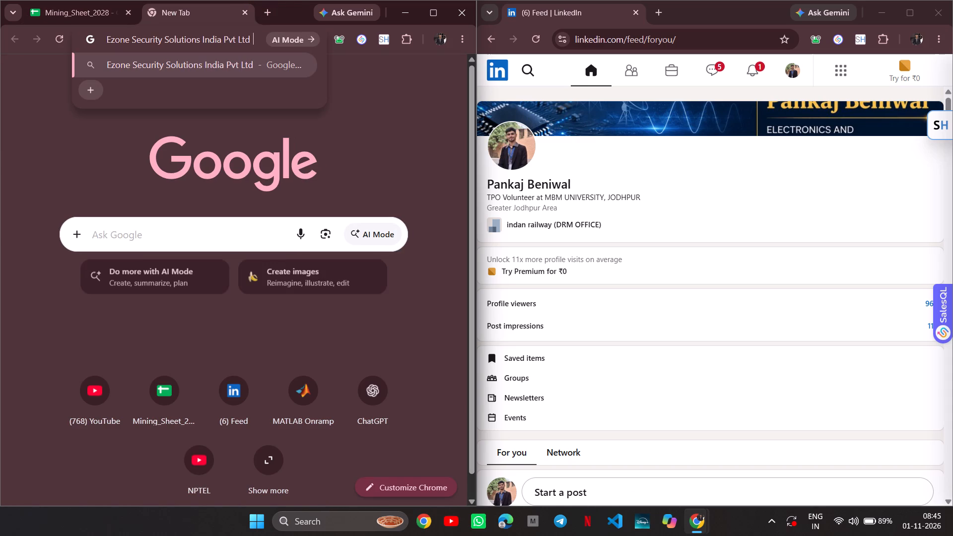
{"action": "type", "text": "is it tech"}
{"action": "key", "text": "space"}
{"action": "key", "text": "Return"}
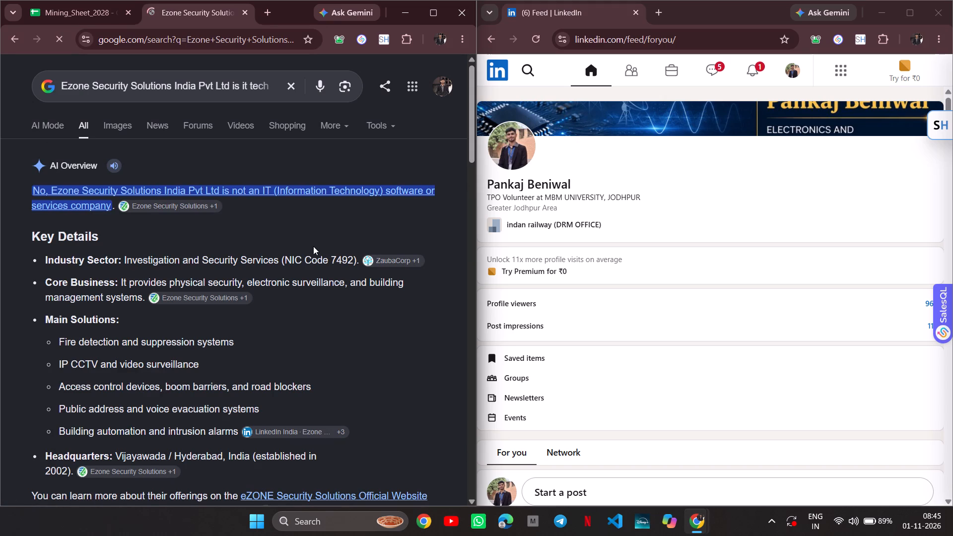
Extend the web search with "or core" to check the company's category, and close the search tab.
{"action": "left_click", "coordinate": [266, 89]}
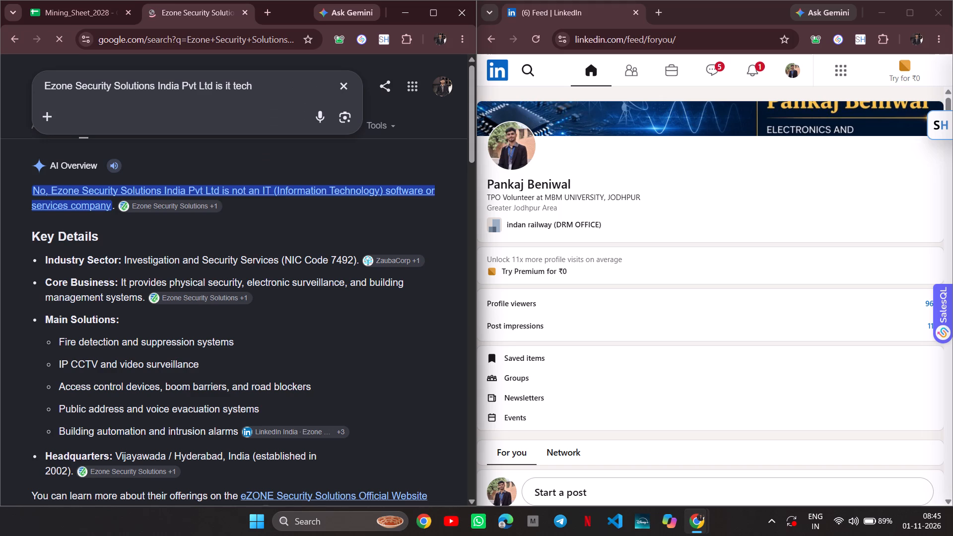
{"action": "key", "text": "space"}
{"action": "type", "text": "or core"}
{"action": "key", "text": "space"}
{"action": "key", "text": "Return"}
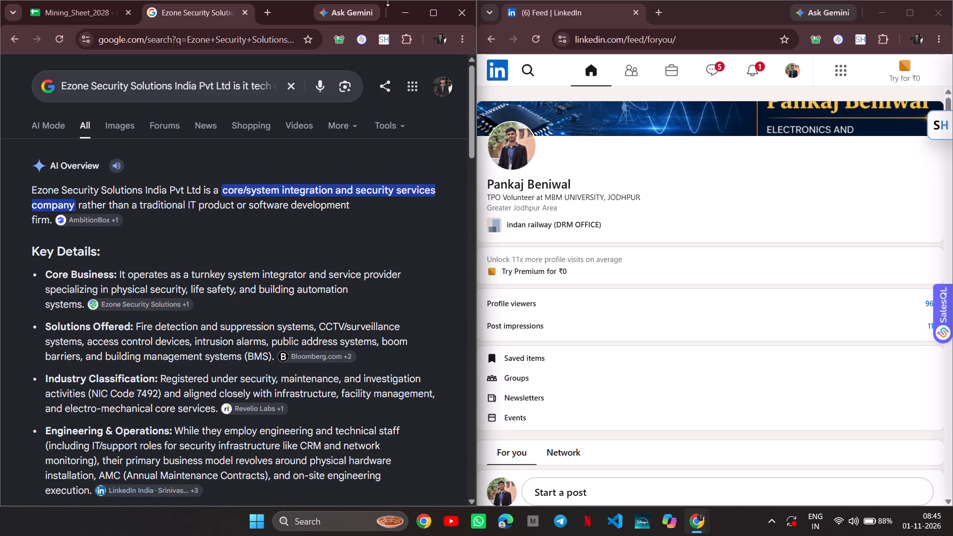
{"action": "left_click", "coordinate": [247, 13]}
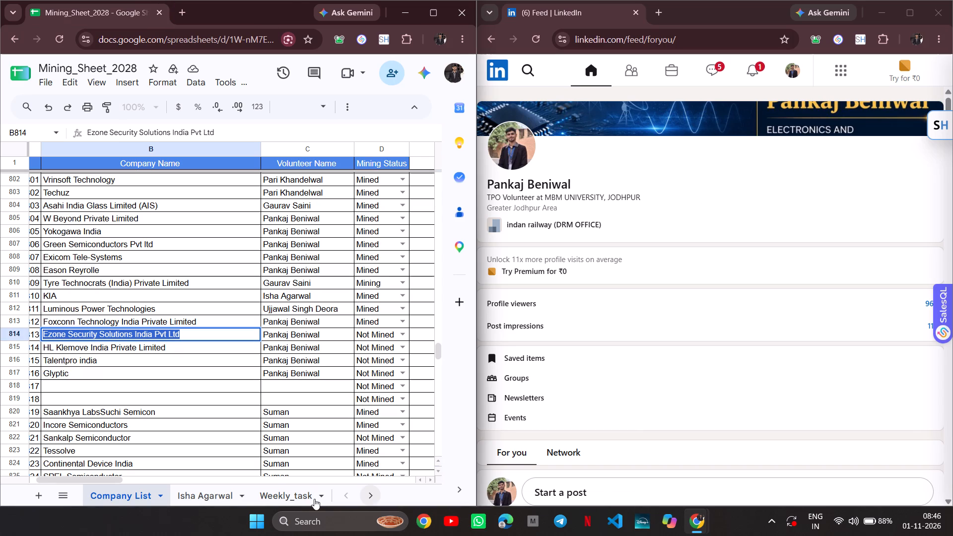
On the volunteer's own sheet, enter serial number 31 and company Ezone Security Solutions India Pvt Ltd in row 378.
{"action": "scroll", "coordinate": [314, 499], "scroll_direction": "left", "scroll_amount": 10}
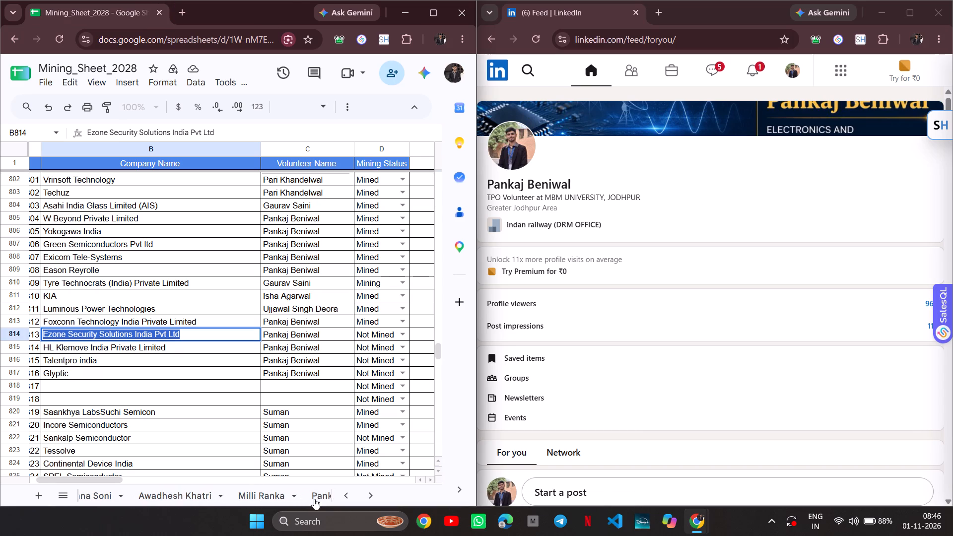
{"action": "scroll", "coordinate": [314, 499], "scroll_direction": "left", "scroll_amount": 1}
{"action": "left_click", "coordinate": [314, 499]}
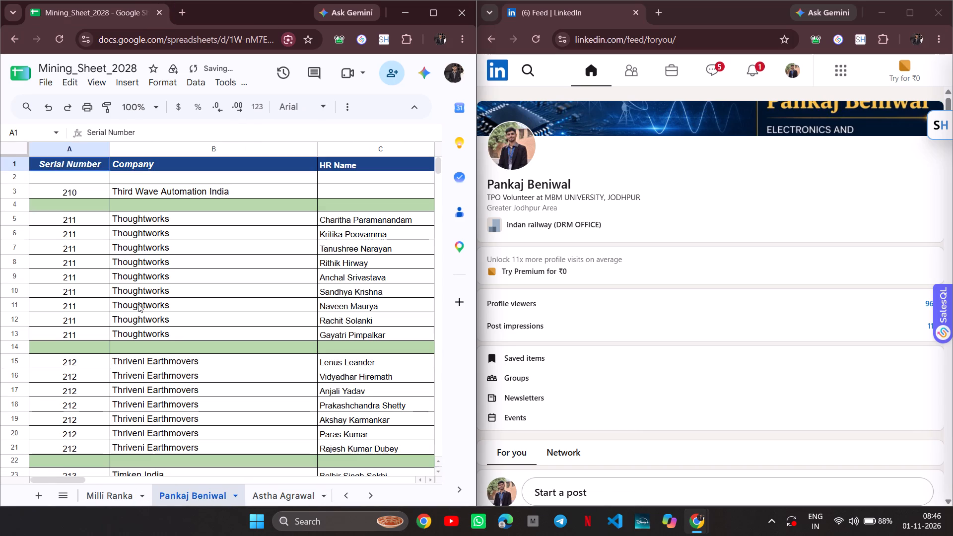
{"action": "scroll", "coordinate": [120, 385], "scroll_direction": "down", "scroll_amount": 20}
{"action": "scroll", "coordinate": [120, 385], "scroll_direction": "down", "scroll_amount": 16}
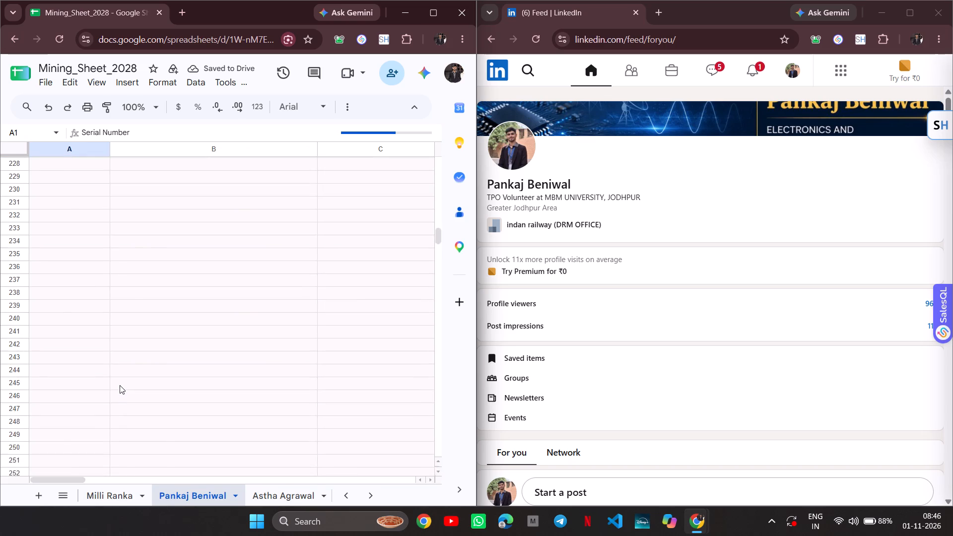
{"action": "scroll", "coordinate": [120, 385], "scroll_direction": "up", "scroll_amount": 4}
{"action": "scroll", "coordinate": [120, 385], "scroll_direction": "down", "scroll_amount": 19}
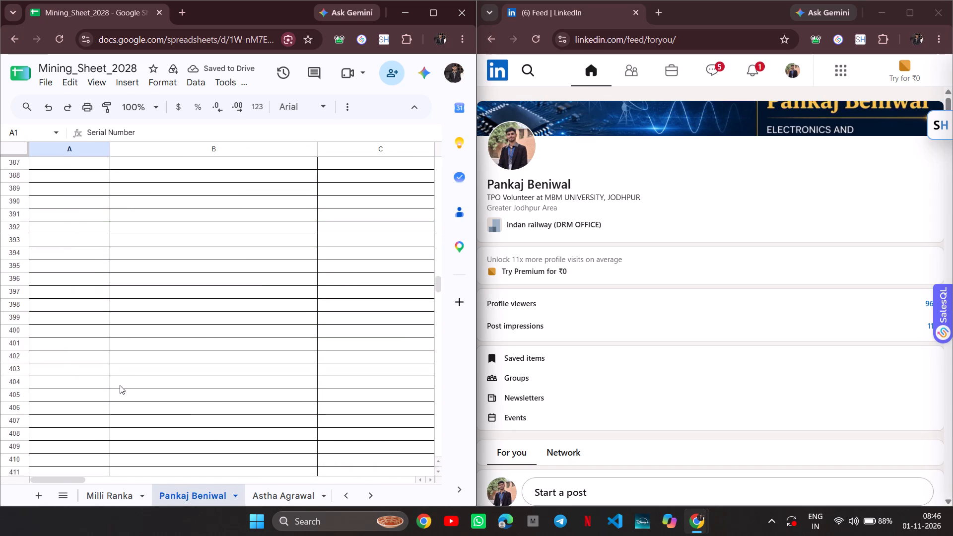
{"action": "scroll", "coordinate": [120, 385], "scroll_direction": "up", "scroll_amount": 6}
{"action": "scroll", "coordinate": [120, 385], "scroll_direction": "down", "scroll_amount": 5}
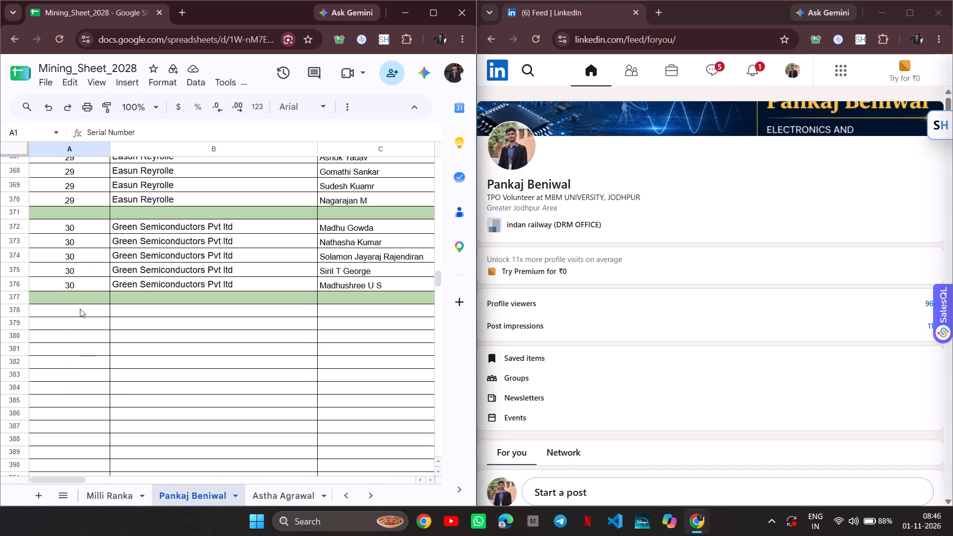
{"action": "left_click", "coordinate": [80, 308]}
{"action": "double_click", "coordinate": [80, 308]}
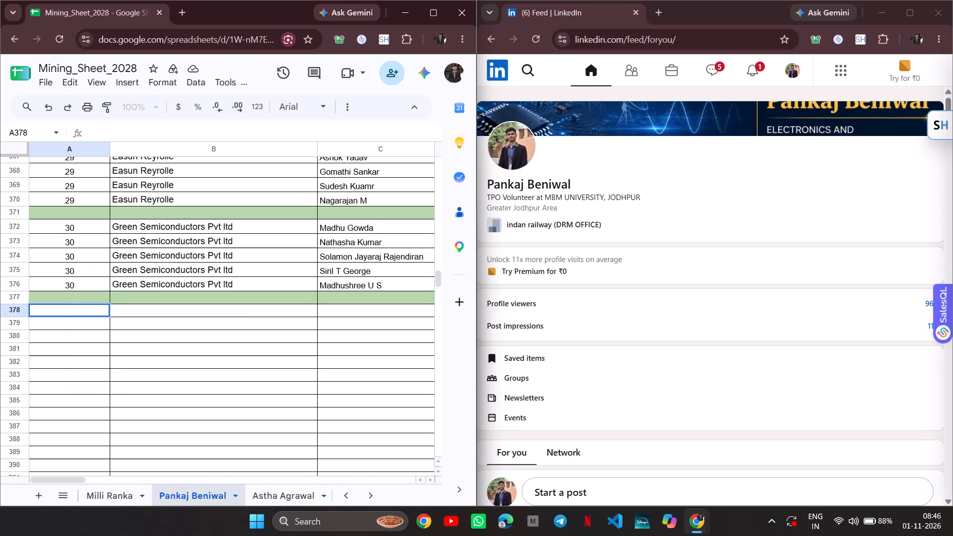
{"action": "left_click", "coordinate": [80, 308]}
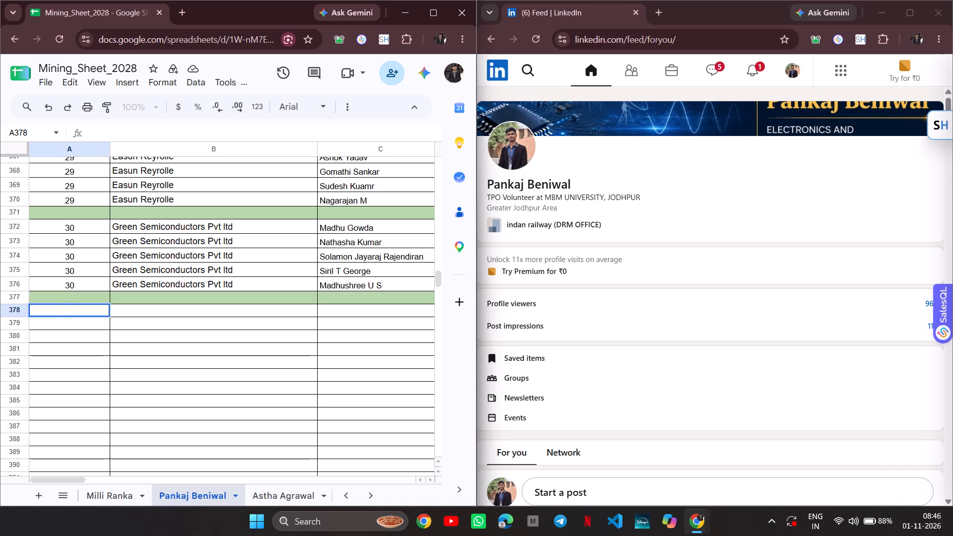
{"action": "type", "text": "31"}
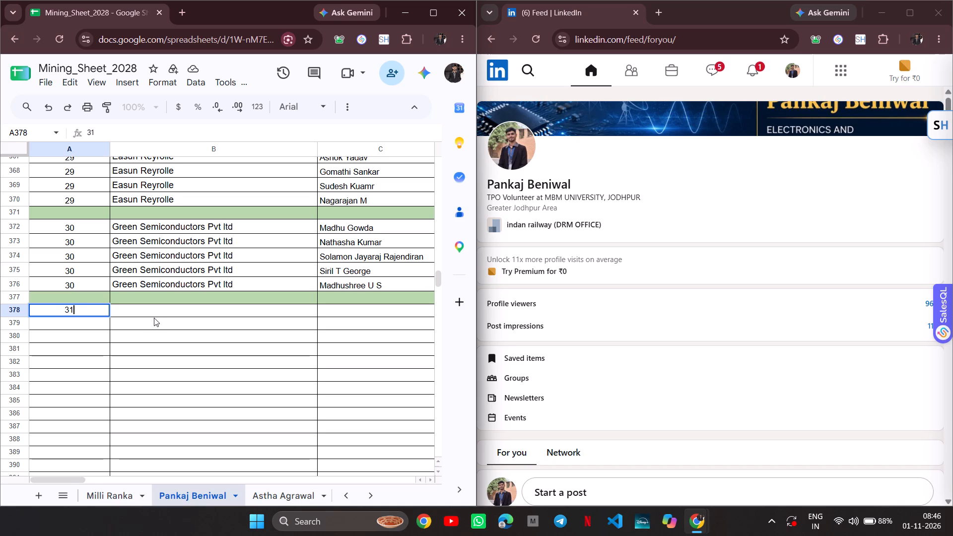
{"action": "double_click", "coordinate": [154, 318]}
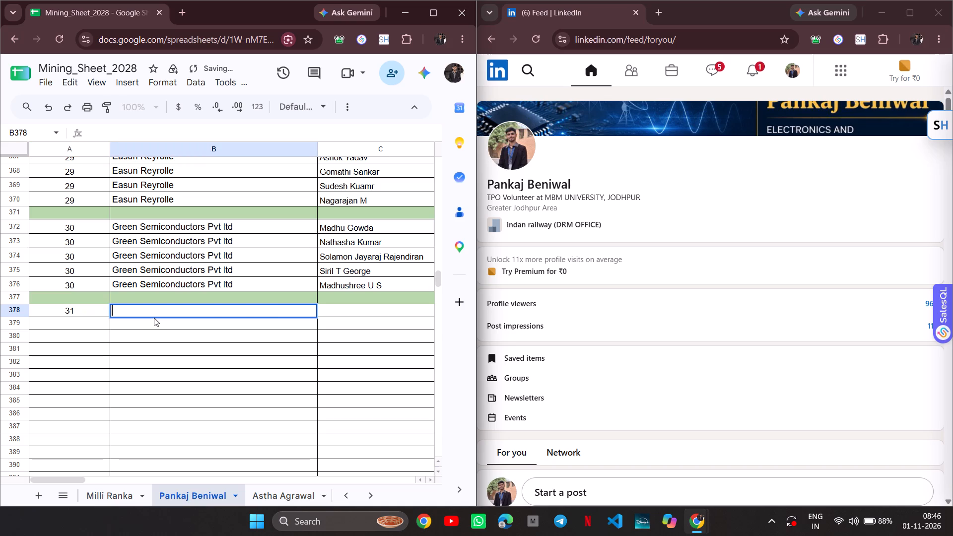
{"action": "key", "text": "ctrl+v"}
Fill serial number 31 and the Ezone company name down from row 378 through row 384.
{"action": "left_click", "coordinate": [83, 306]}
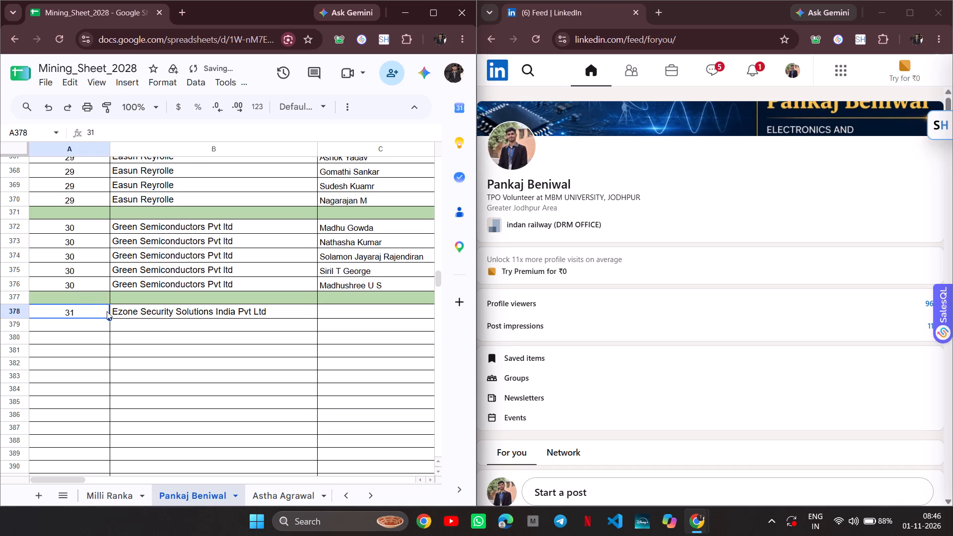
{"action": "left_click_drag", "start_coordinate": [109, 318], "coordinate": [110, 390]}
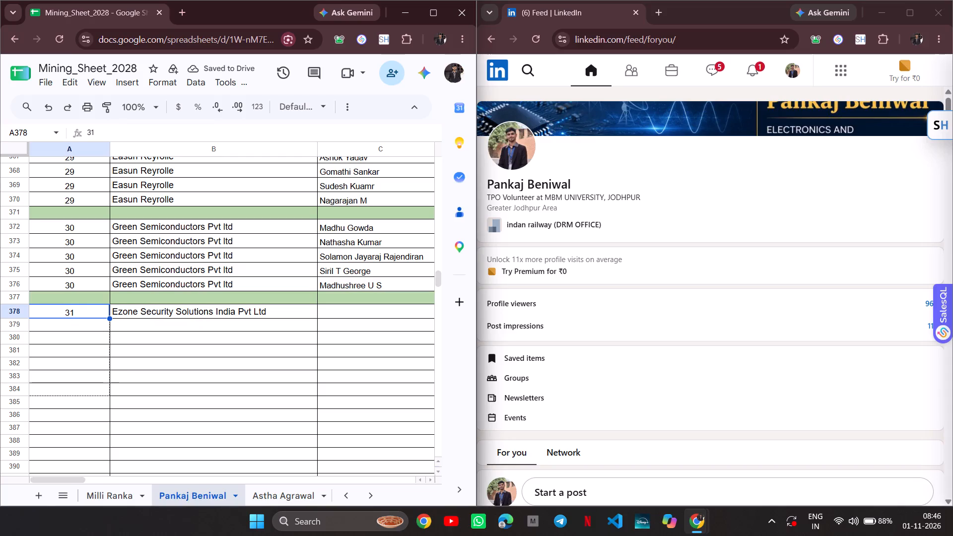
{"action": "left_click_drag", "start_coordinate": [110, 390], "coordinate": [110, 394]}
{"action": "scroll", "coordinate": [282, 390], "scroll_direction": "left", "scroll_amount": 1}
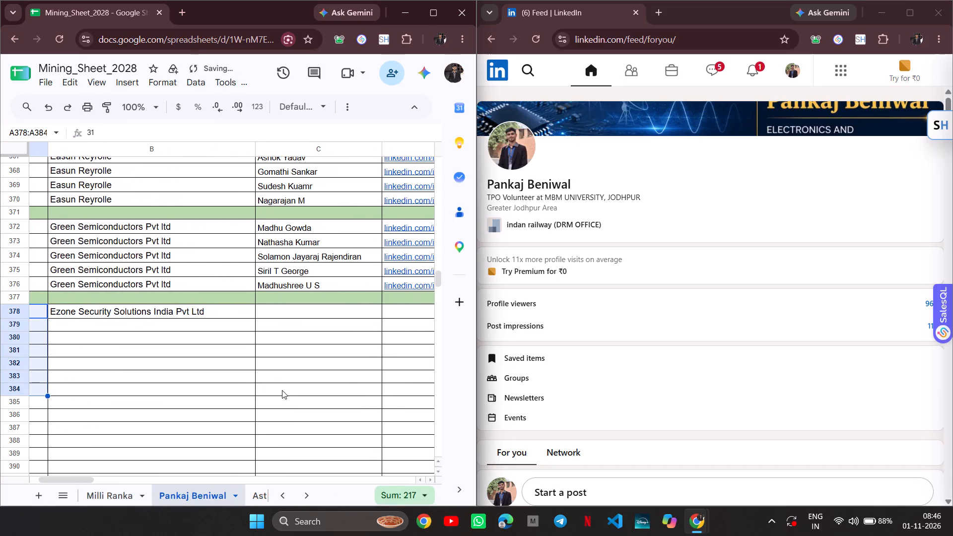
{"action": "left_click", "coordinate": [248, 309]}
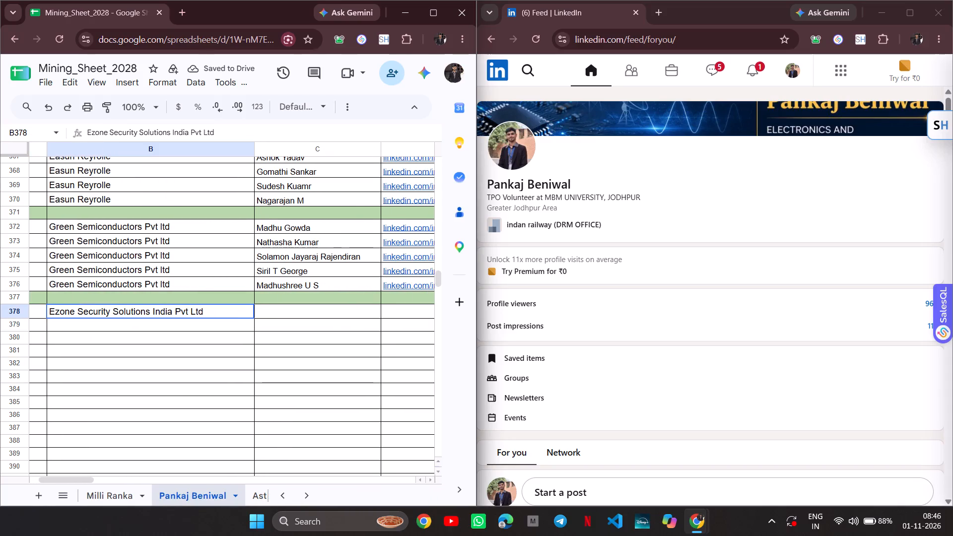
{"action": "left_click_drag", "start_coordinate": [254, 319], "coordinate": [252, 393]}
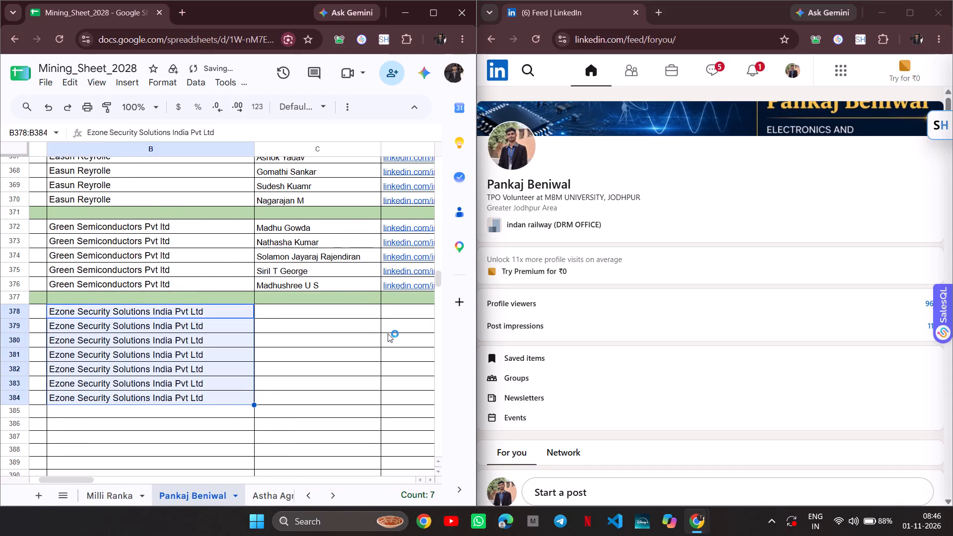
Clear the stray Manager tag from cell I377 in the green separator row.
{"action": "scroll", "coordinate": [388, 334], "scroll_direction": "left", "scroll_amount": 12}
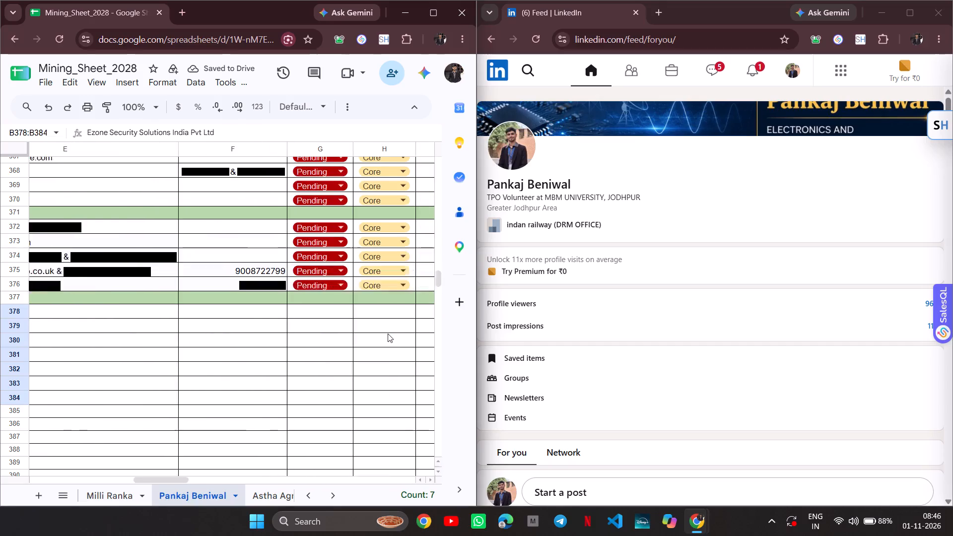
{"action": "scroll", "coordinate": [388, 334], "scroll_direction": "left", "scroll_amount": 4}
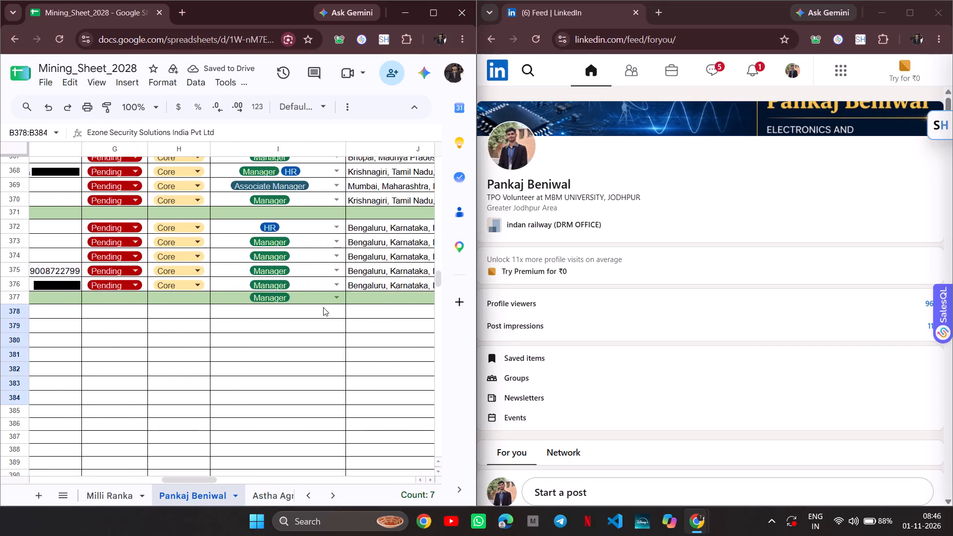
{"action": "left_click", "coordinate": [315, 300]}
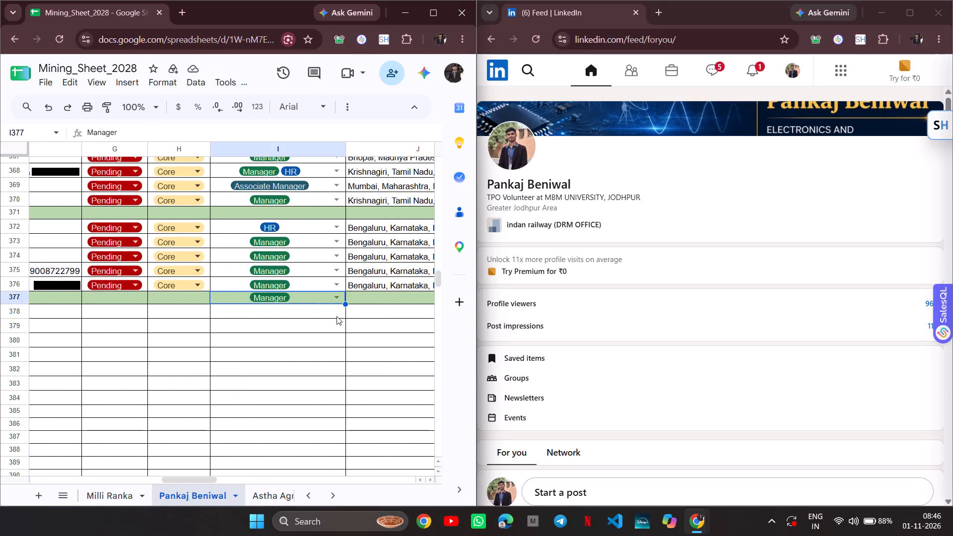
{"action": "key", "text": "BackSpace"}
{"action": "key", "text": "BackSpace"}
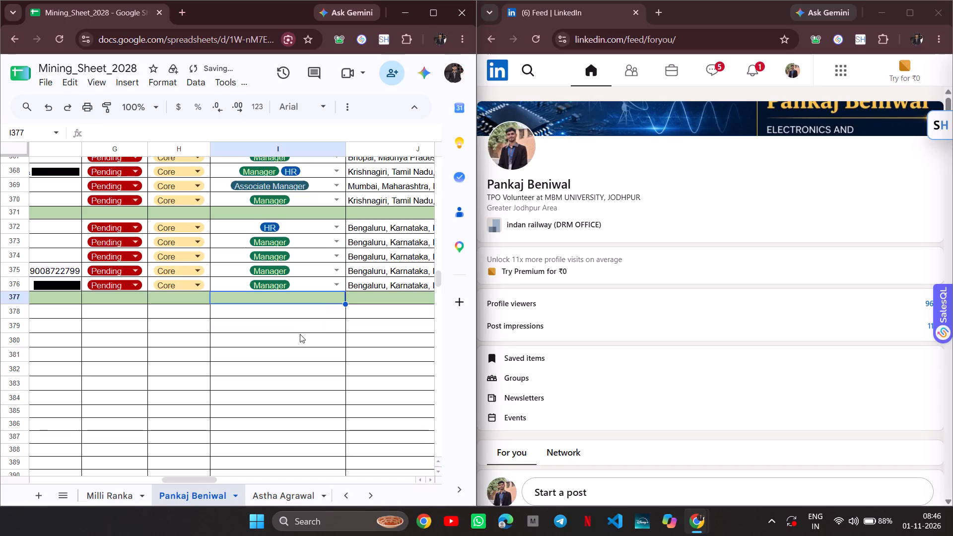
Fill the Pending status and the Core category down from row 376 through row 382 in columns G and H.
{"action": "left_click", "coordinate": [308, 312]}
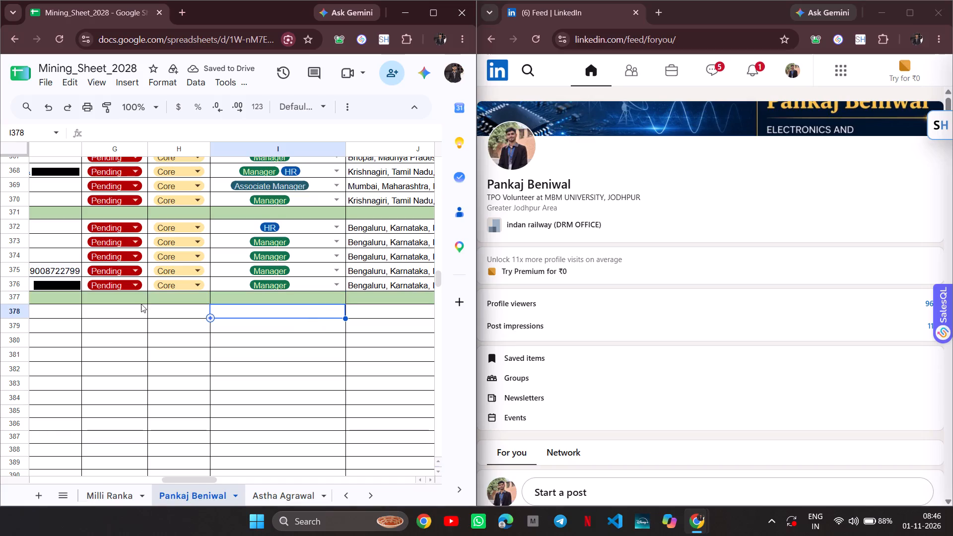
{"action": "scroll", "coordinate": [133, 313], "scroll_direction": "right", "scroll_amount": 4}
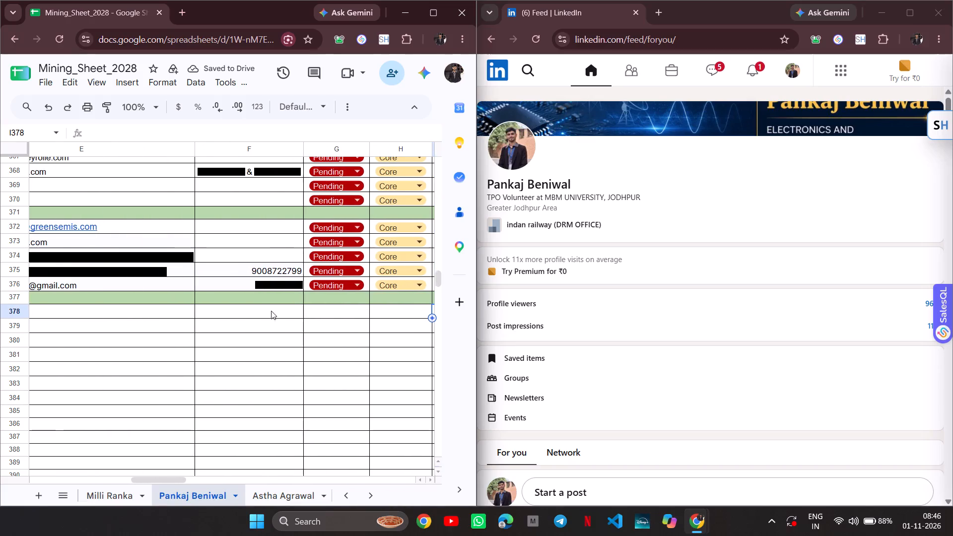
{"action": "left_click", "coordinate": [327, 316]}
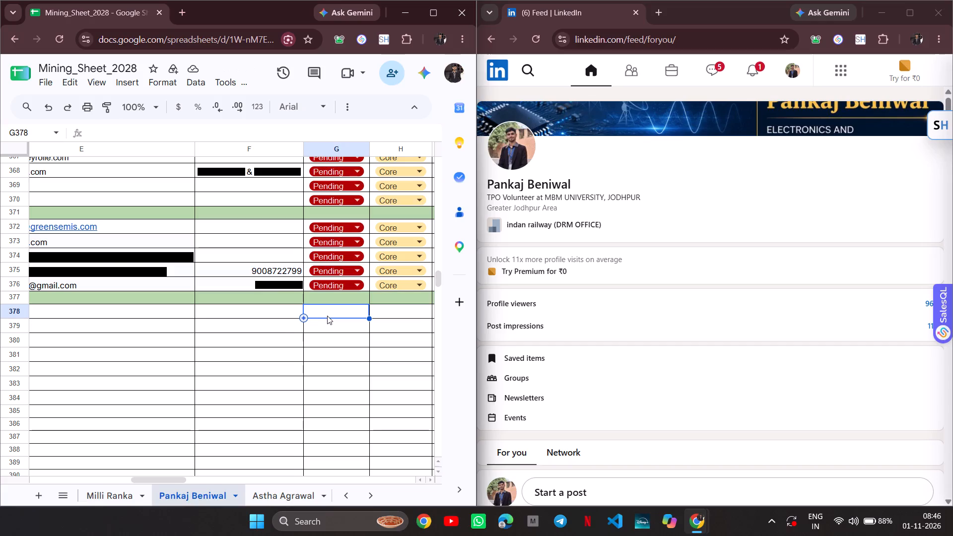
{"action": "left_click", "coordinate": [366, 279]}
{"action": "left_click_drag", "start_coordinate": [370, 291], "coordinate": [370, 375]}
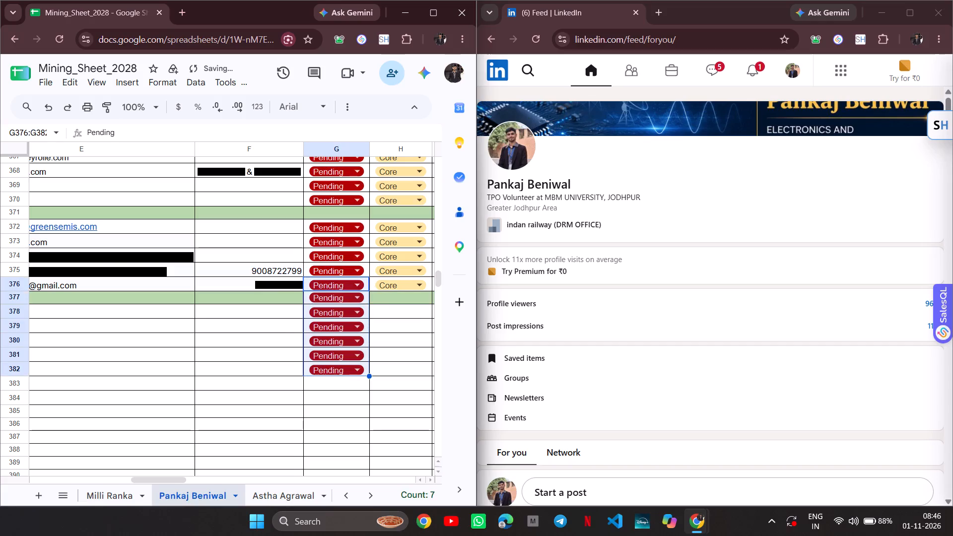
{"action": "scroll", "coordinate": [399, 336], "scroll_direction": "left", "scroll_amount": 1}
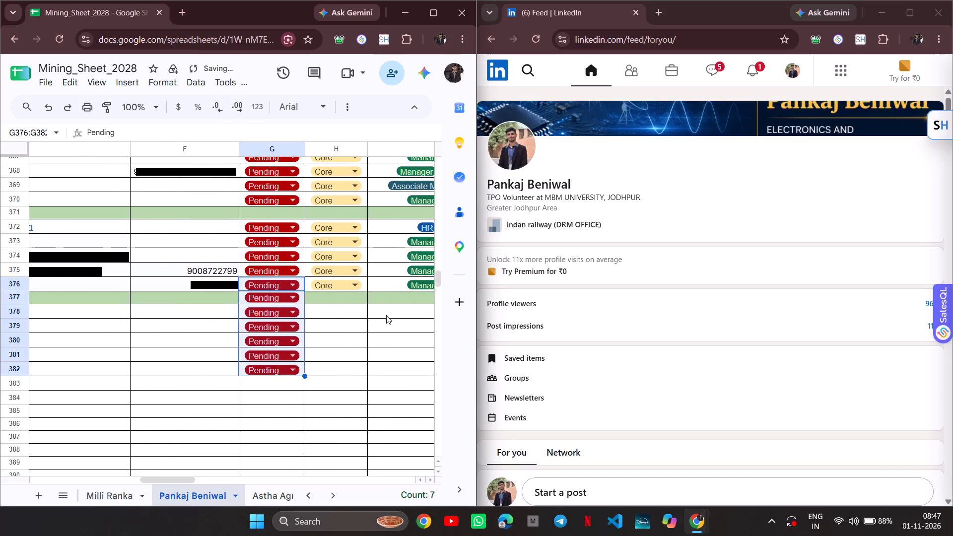
{"action": "left_click", "coordinate": [364, 286]}
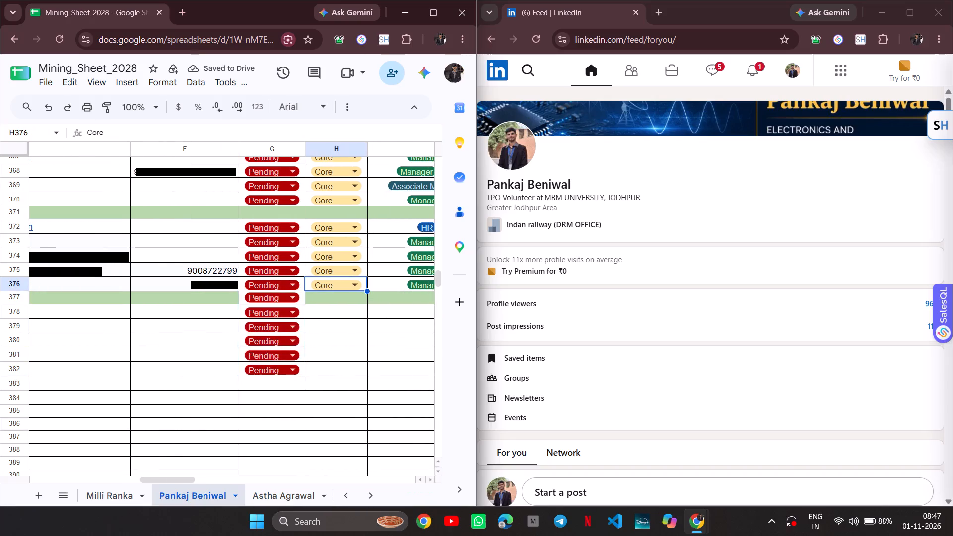
{"action": "left_click_drag", "start_coordinate": [368, 290], "coordinate": [365, 376]}
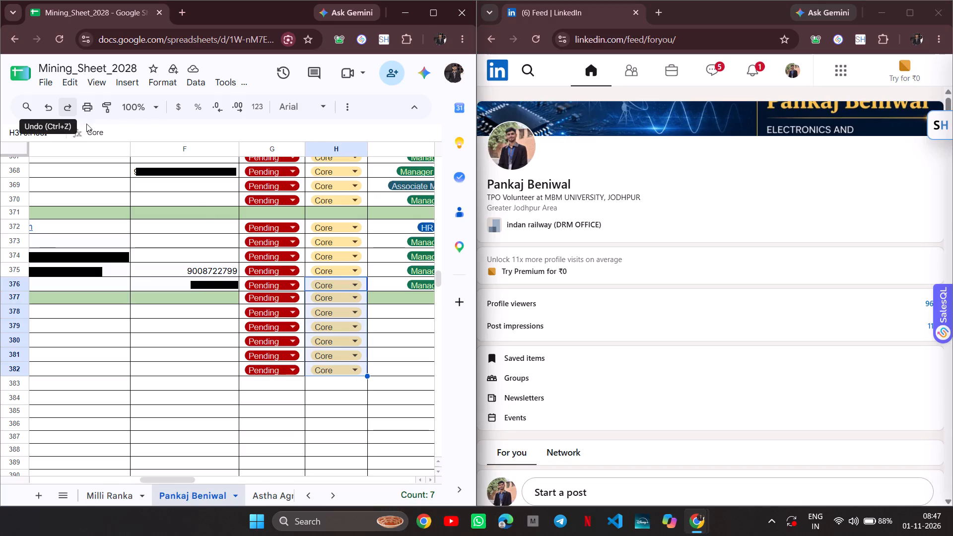
Fill the Manager designation in column I down from row 376 through row 382.
{"action": "scroll", "coordinate": [407, 330], "scroll_direction": "left", "scroll_amount": 3}
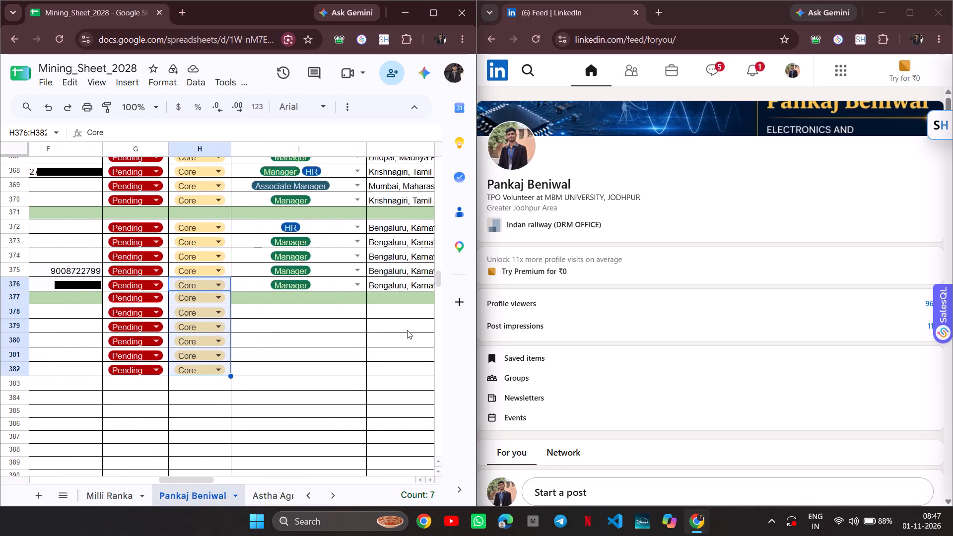
{"action": "left_click", "coordinate": [337, 286]}
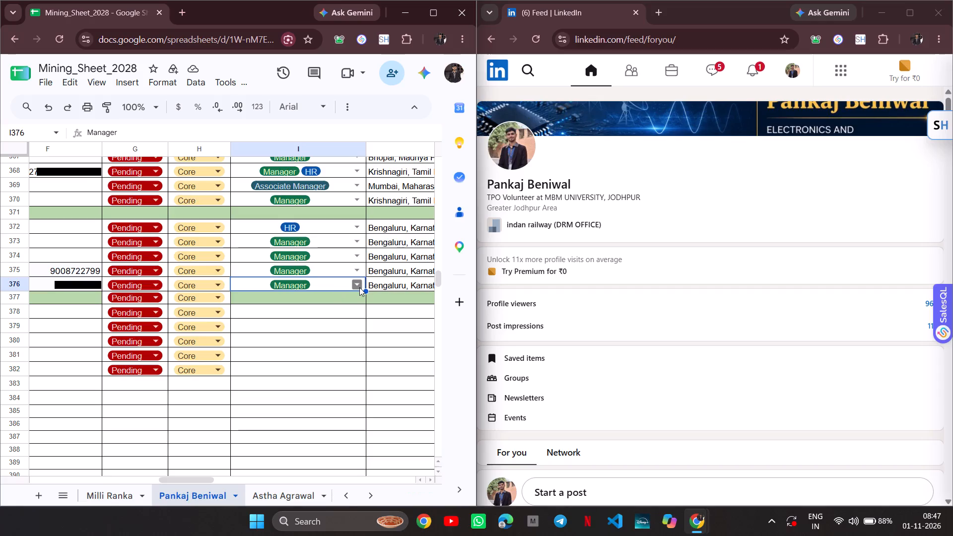
{"action": "left_click_drag", "start_coordinate": [367, 290], "coordinate": [371, 363]}
{"action": "left_click_drag", "start_coordinate": [371, 363], "coordinate": [369, 374]}
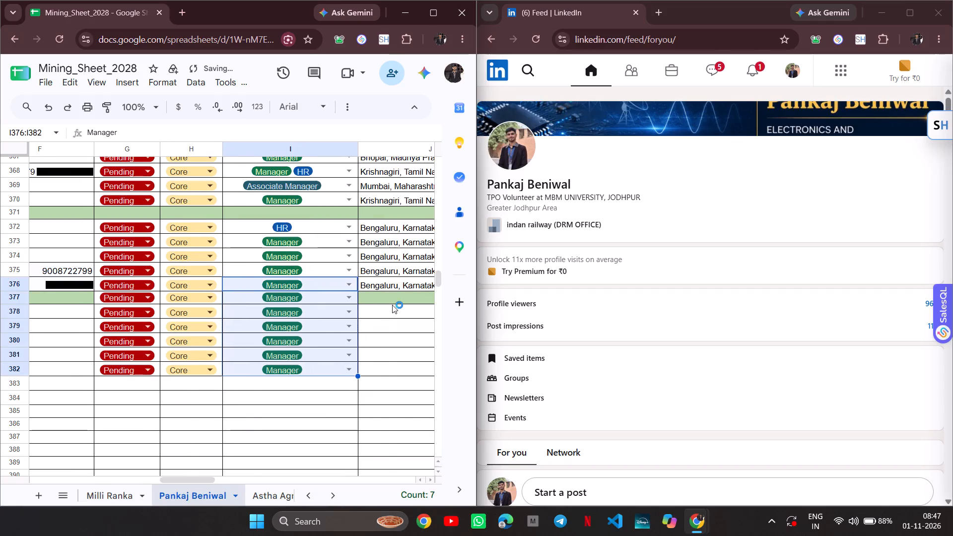
{"action": "left_click", "coordinate": [43, 382]}
{"action": "left_click", "coordinate": [102, 330]}
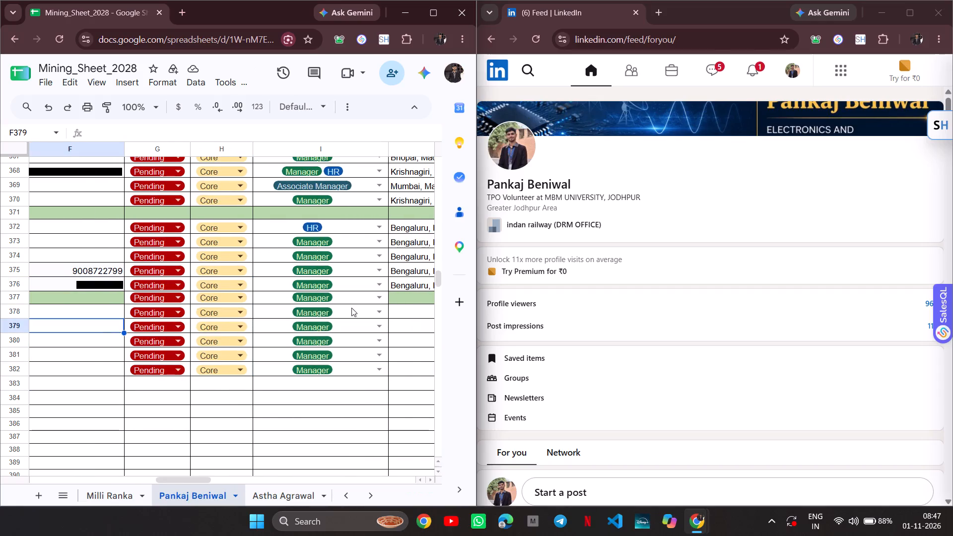
Clear the Manager, Core and Pending tags from cells I377, H377 and G377 in the separator row.
{"action": "left_click", "coordinate": [388, 303]}
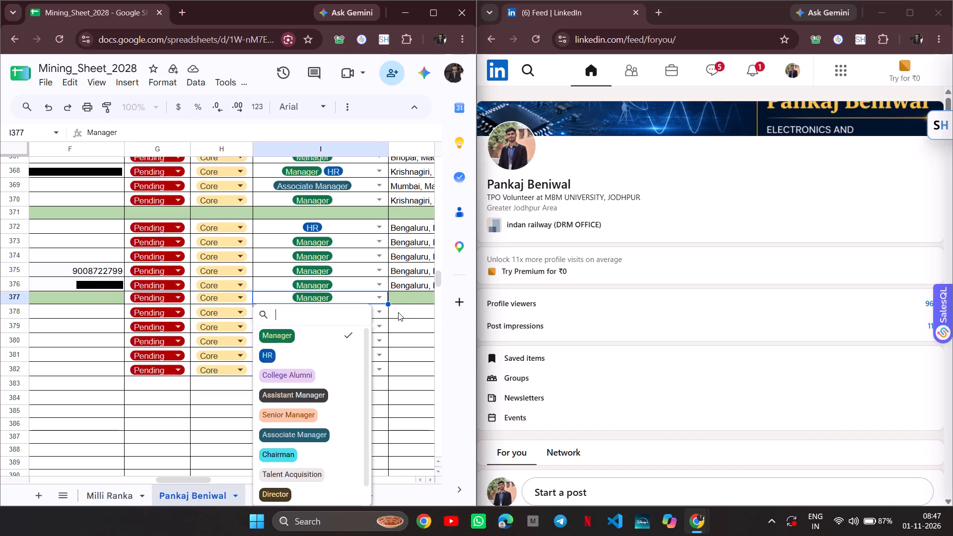
{"action": "left_click", "coordinate": [398, 312]}
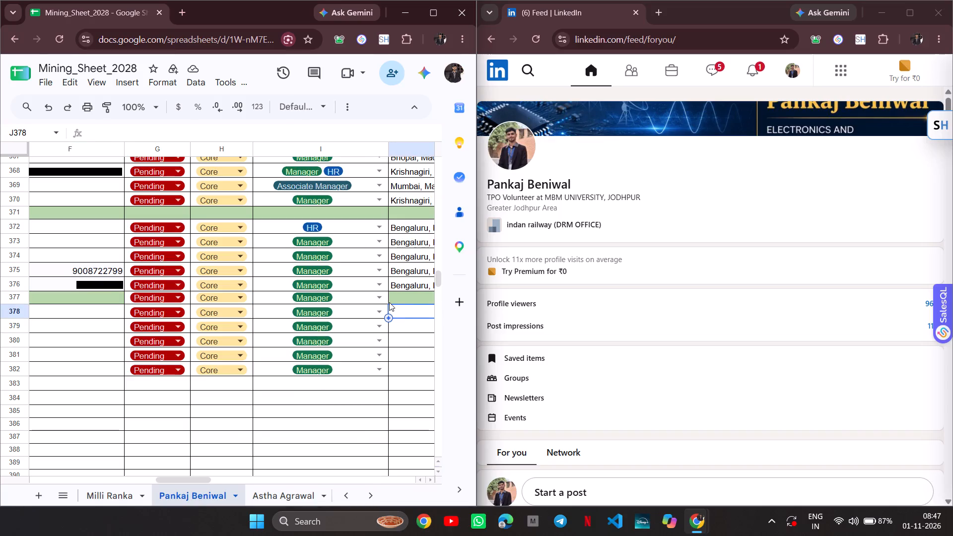
{"action": "left_click", "coordinate": [388, 304]}
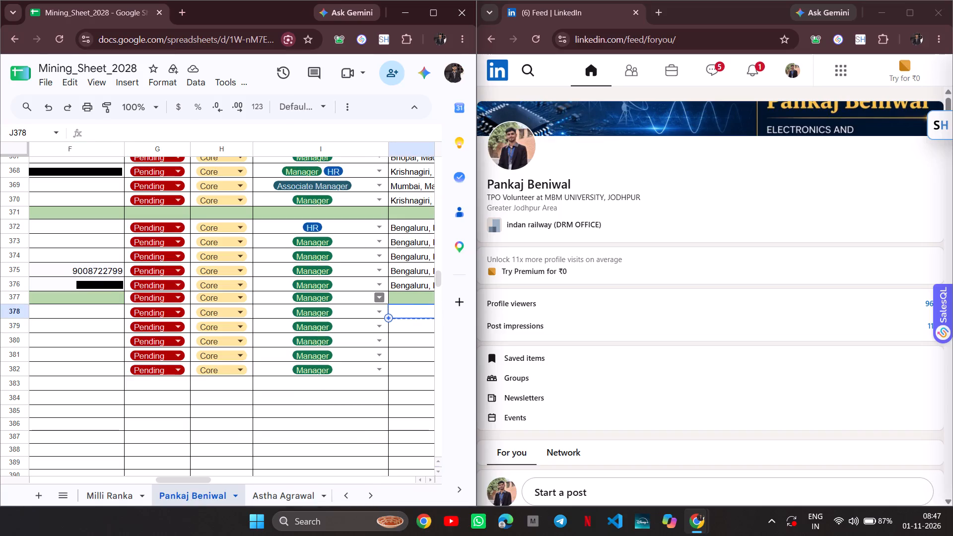
{"action": "left_click", "coordinate": [382, 305]}
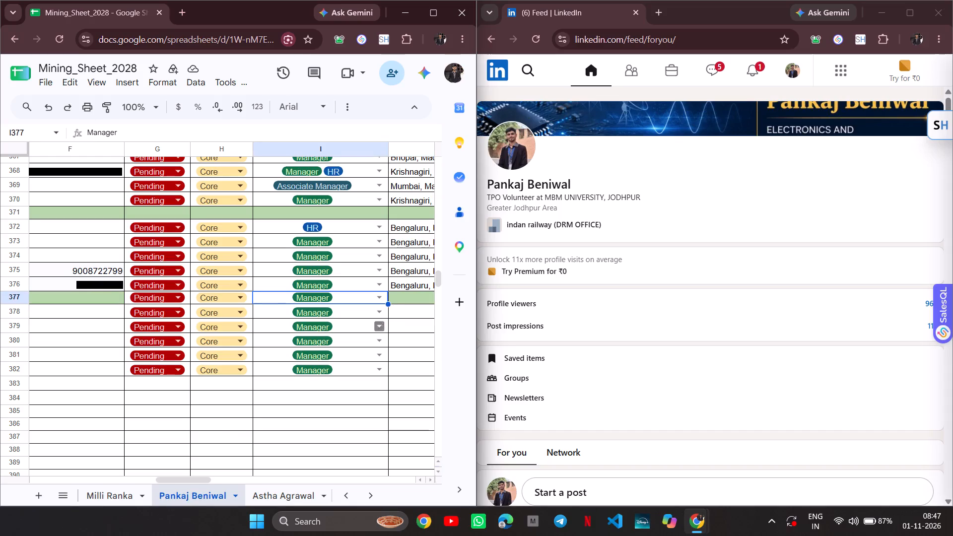
{"action": "key", "text": "BackSpace"}
{"action": "key", "text": "BackSpace"}
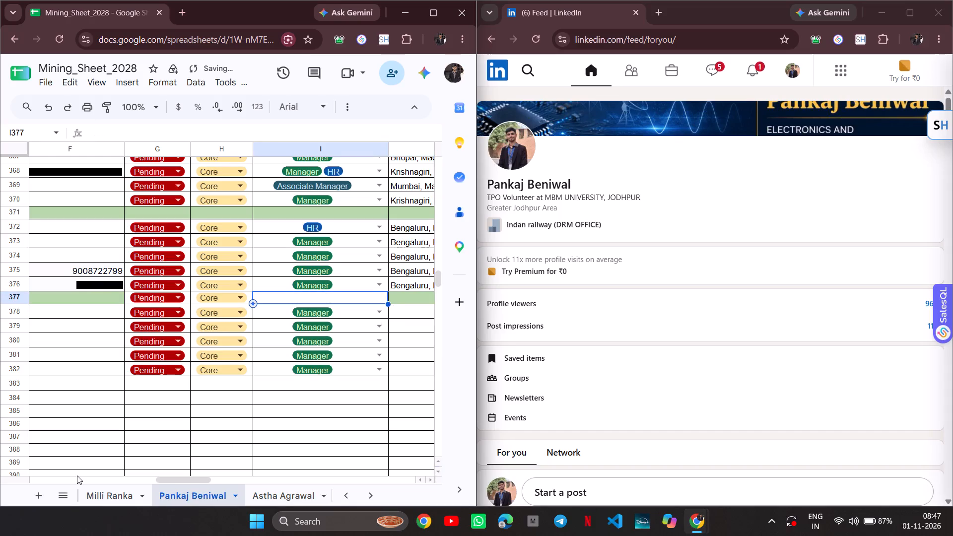
{"action": "left_click", "coordinate": [77, 475]}
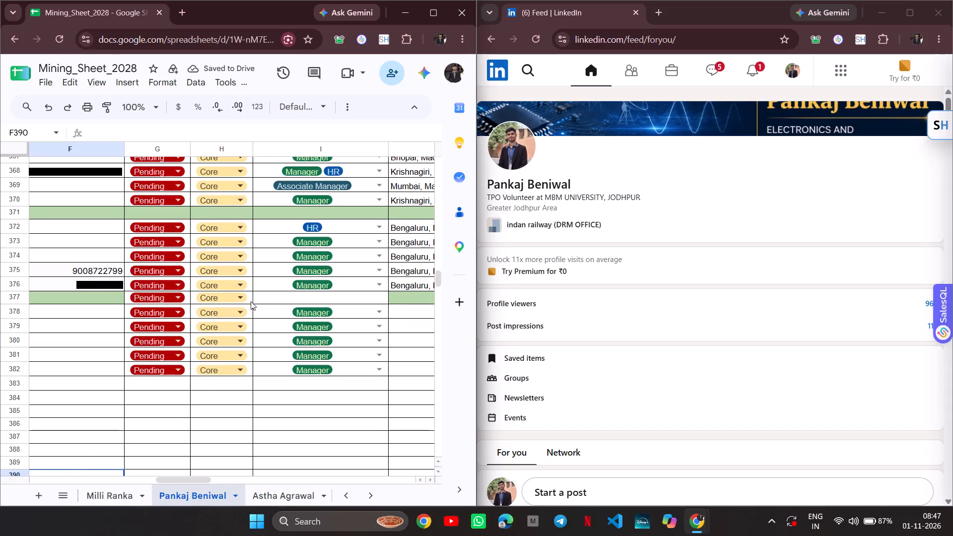
{"action": "left_click", "coordinate": [251, 301]}
{"action": "key", "text": "BackSpace"}
{"action": "key", "text": "BackSpace"}
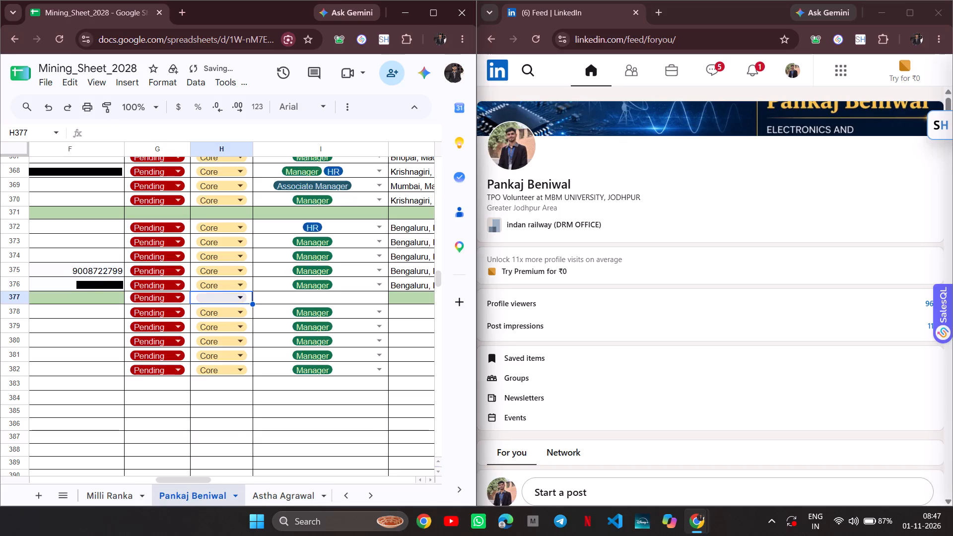
{"action": "left_click", "coordinate": [133, 304]}
{"action": "key", "text": "BackSpace"}
{"action": "key", "text": "BackSpace"}
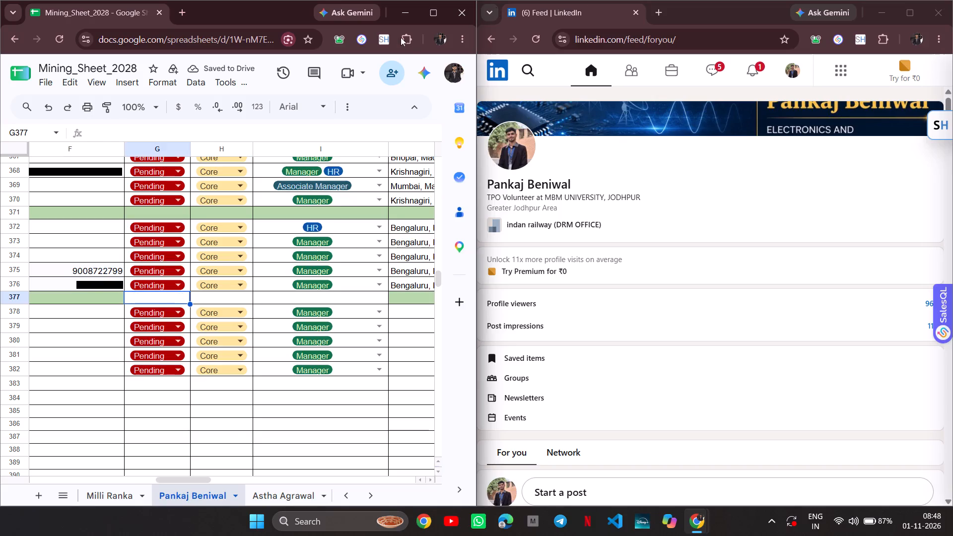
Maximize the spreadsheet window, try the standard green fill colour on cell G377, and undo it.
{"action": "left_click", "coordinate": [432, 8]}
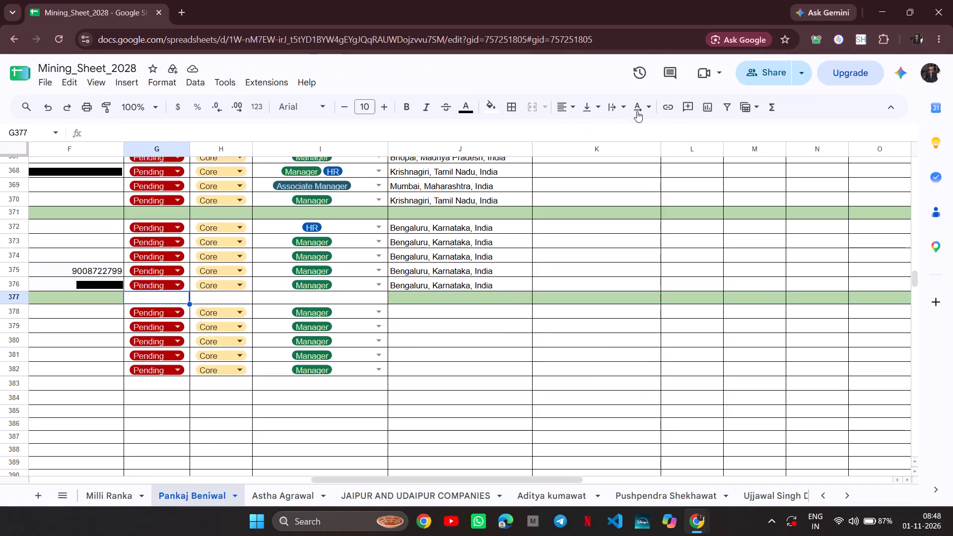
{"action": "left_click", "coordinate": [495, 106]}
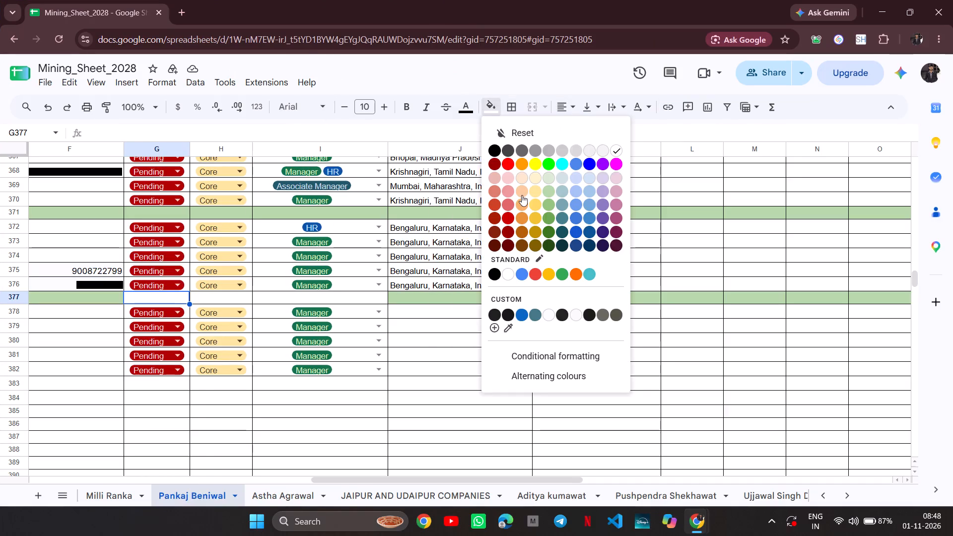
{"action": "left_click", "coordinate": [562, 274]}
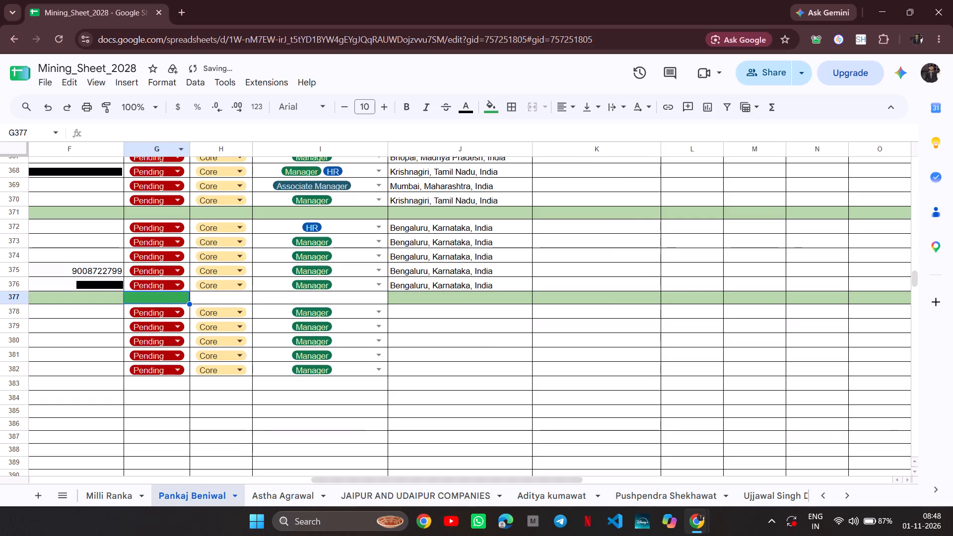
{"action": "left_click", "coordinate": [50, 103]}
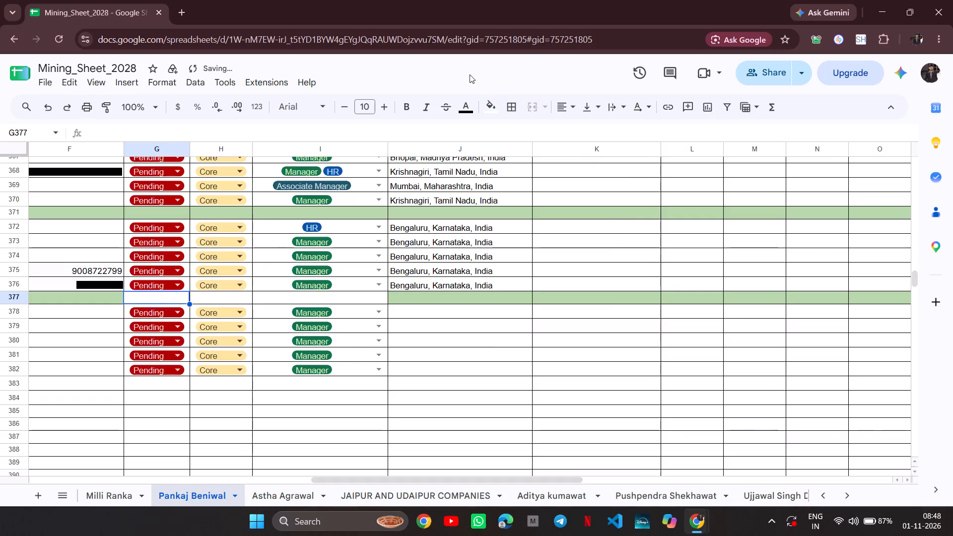
Shade cell G377 light green to match the separator row and extend that formatting across to I377.
{"action": "left_click", "coordinate": [489, 105]}
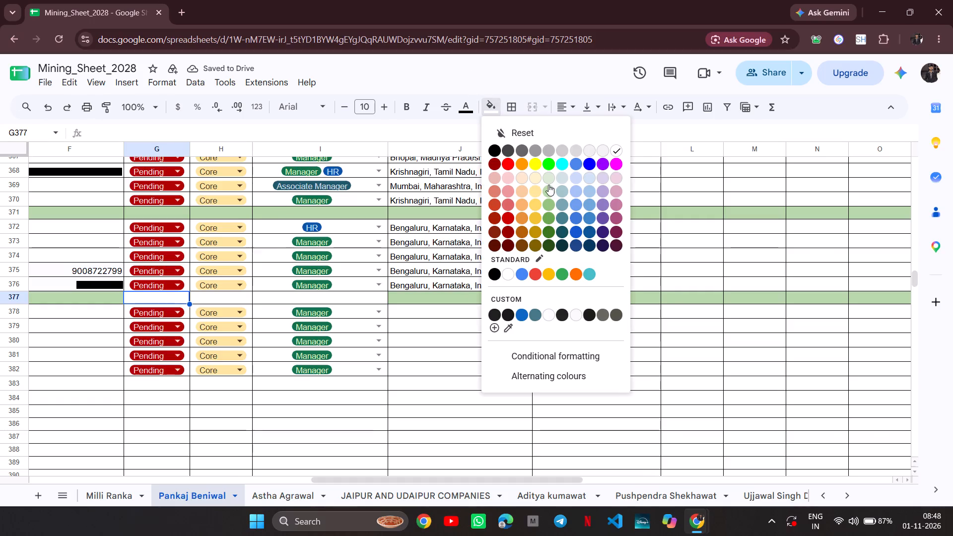
{"action": "left_click", "coordinate": [547, 188]}
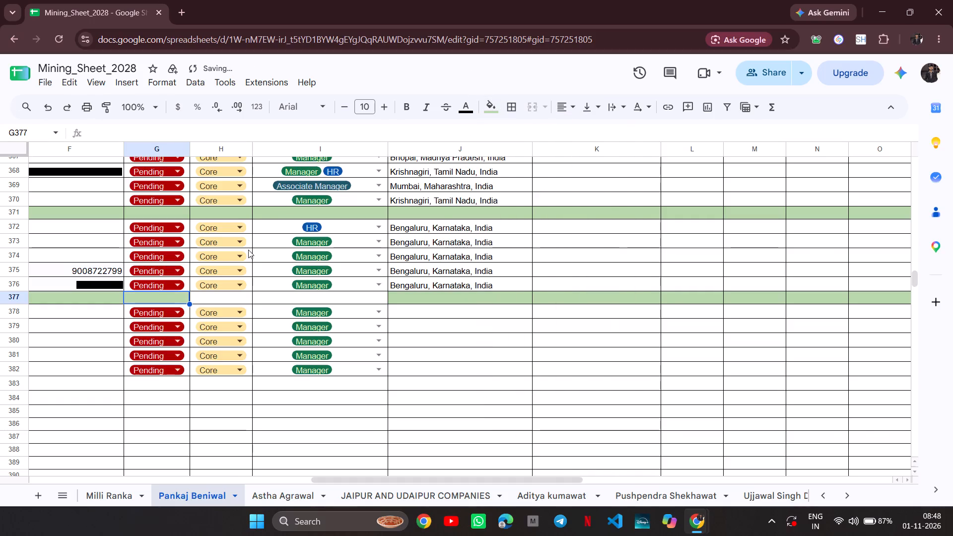
{"action": "left_click_drag", "start_coordinate": [189, 304], "coordinate": [233, 299]}
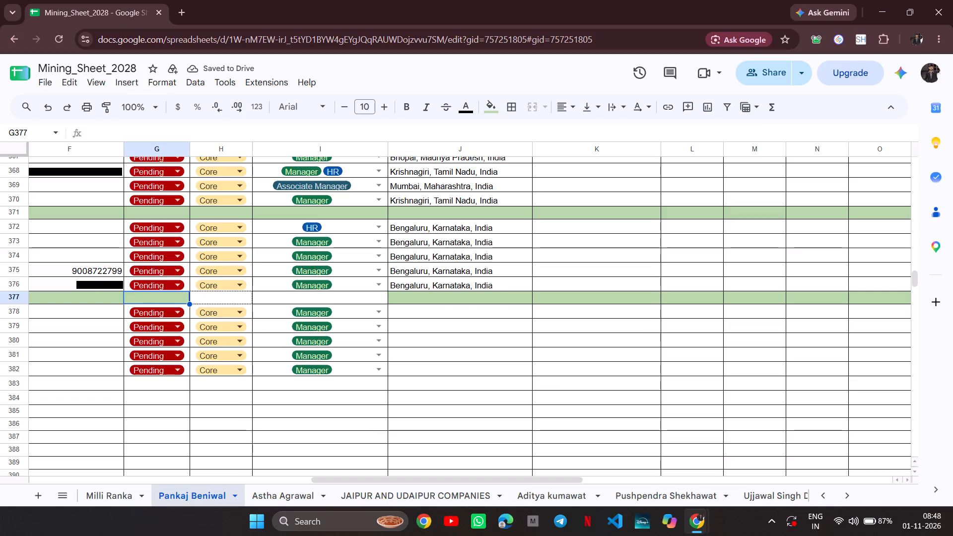
{"action": "left_click_drag", "start_coordinate": [233, 299], "coordinate": [371, 297]}
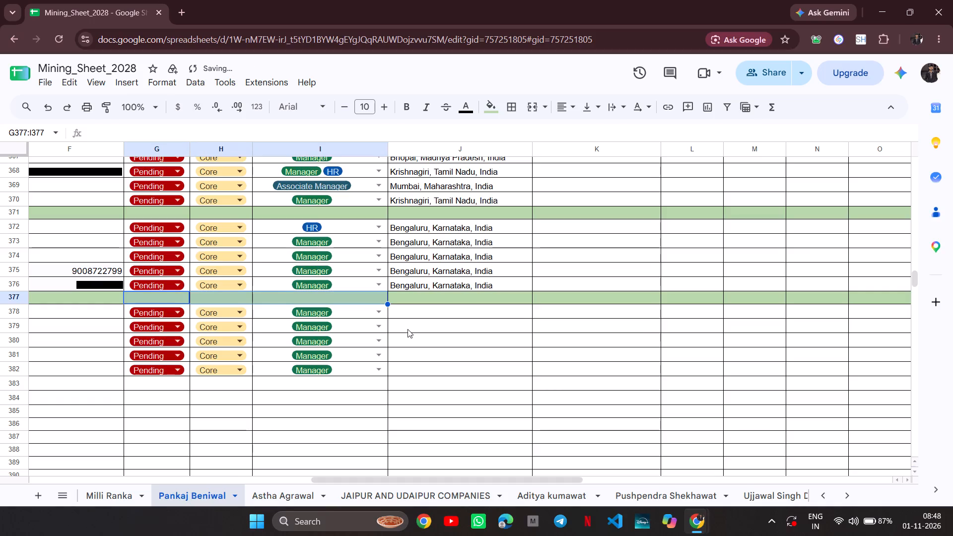
{"action": "left_click", "coordinate": [408, 329]}
{"action": "left_click", "coordinate": [426, 308]}
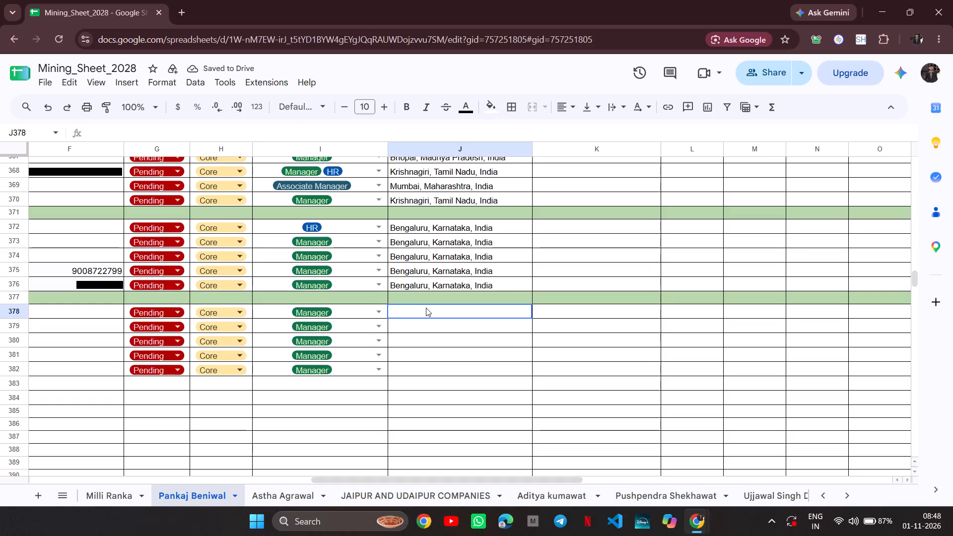
Check the filled Ezone rows and return the spreadsheet to a half-screen window beside LinkedIn.
{"action": "scroll", "coordinate": [75, 366], "scroll_direction": "right", "scroll_amount": 14}
{"action": "scroll", "coordinate": [75, 366], "scroll_direction": "up", "scroll_amount": 1}
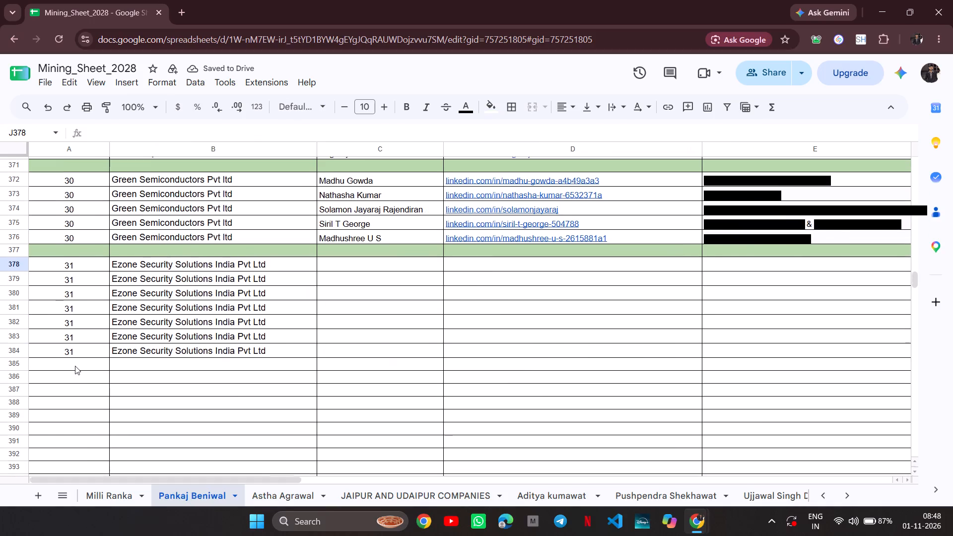
{"action": "scroll", "coordinate": [75, 366], "scroll_direction": "up", "scroll_amount": 1}
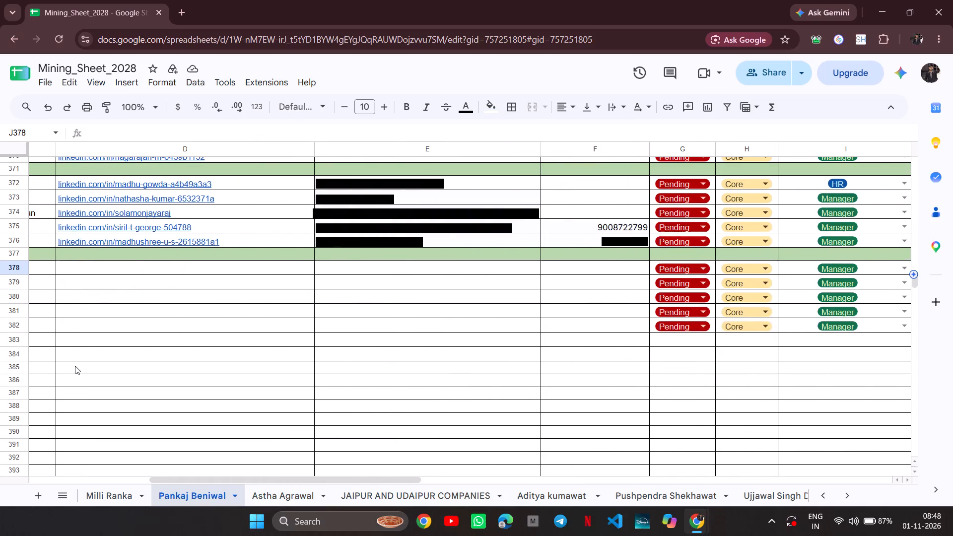
{"action": "key", "text": "super+Left"}
{"action": "scroll", "coordinate": [109, 304], "scroll_direction": "right", "scroll_amount": 2}
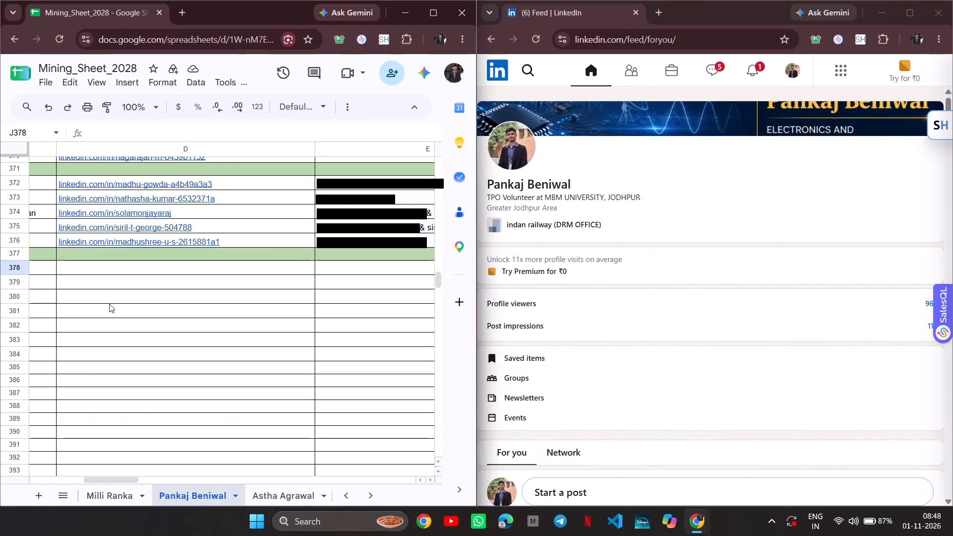
{"action": "scroll", "coordinate": [109, 304], "scroll_direction": "right", "scroll_amount": 5}
{"action": "scroll", "coordinate": [109, 304], "scroll_direction": "left", "scroll_amount": 1}
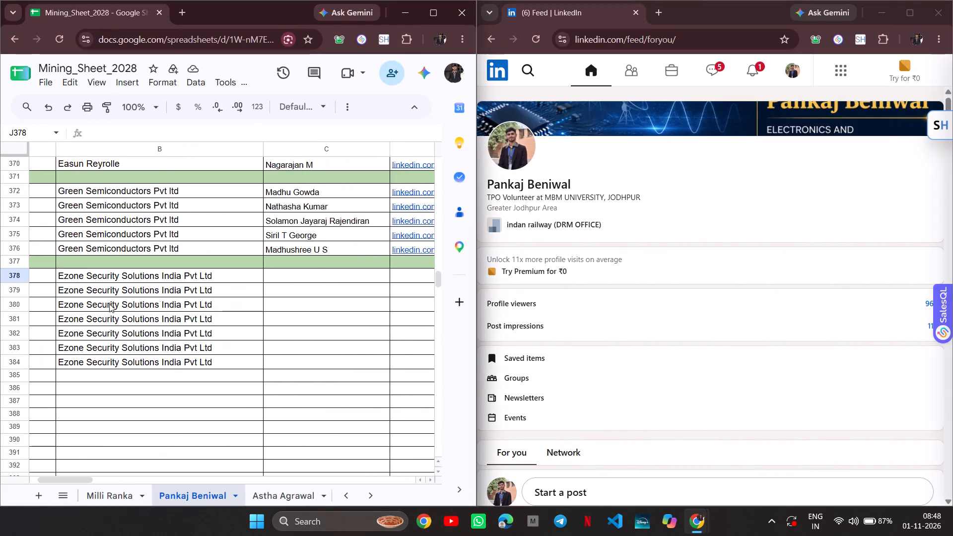
{"action": "scroll", "coordinate": [342, 287], "scroll_direction": "left", "scroll_amount": 1}
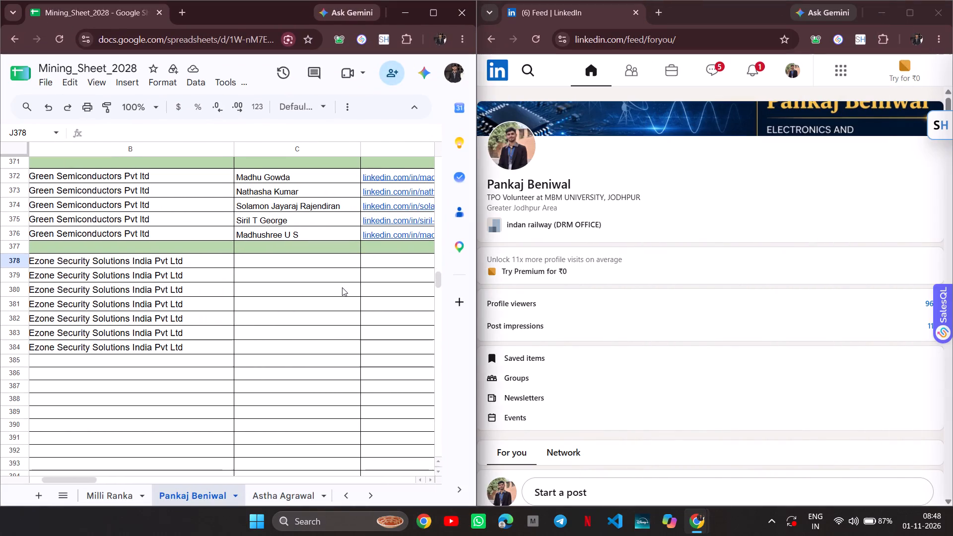
Search LinkedIn for Ezone Security Solutions India Pvt Ltd.
{"action": "left_click", "coordinate": [530, 69]}
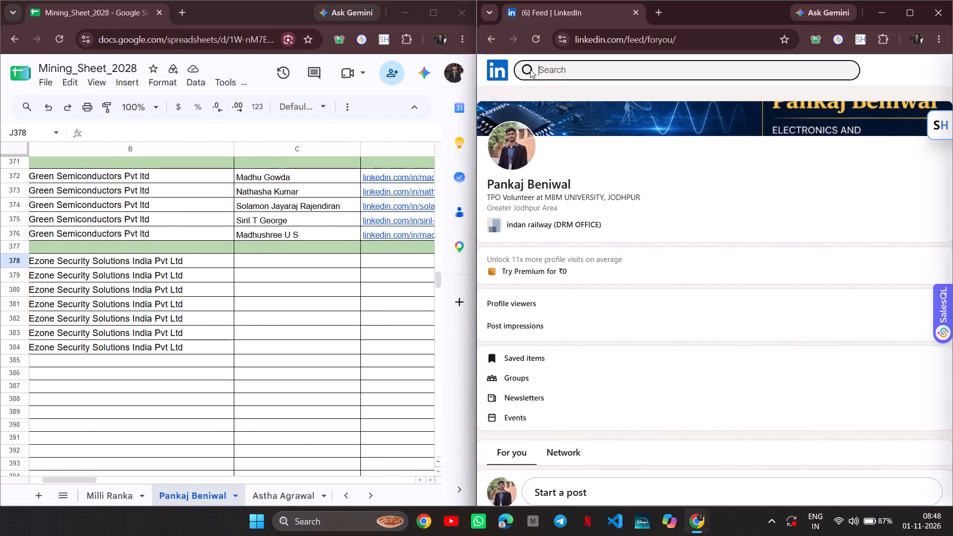
{"action": "scroll", "coordinate": [147, 271], "scroll_direction": "right", "scroll_amount": 3}
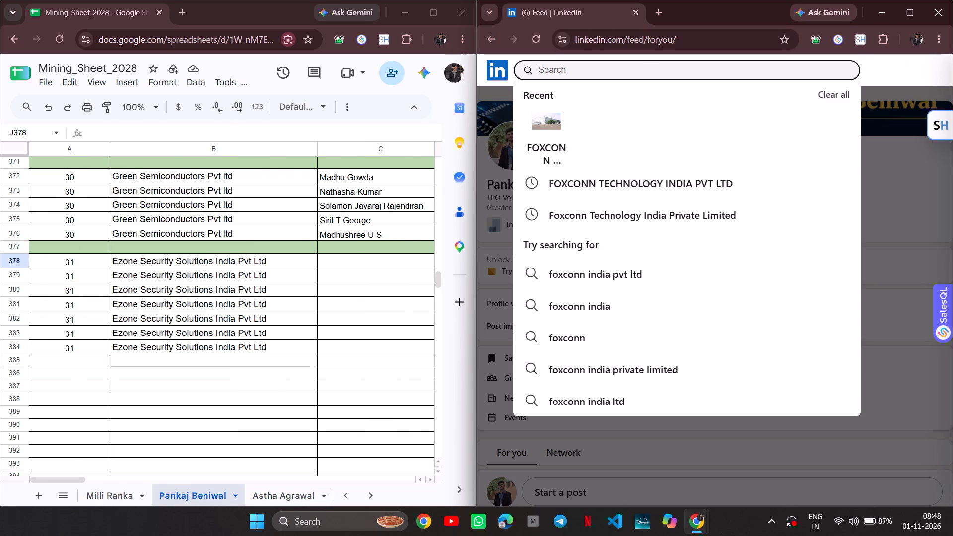
{"action": "key", "text": "ctrl+v"}
{"action": "key", "text": "Return"}
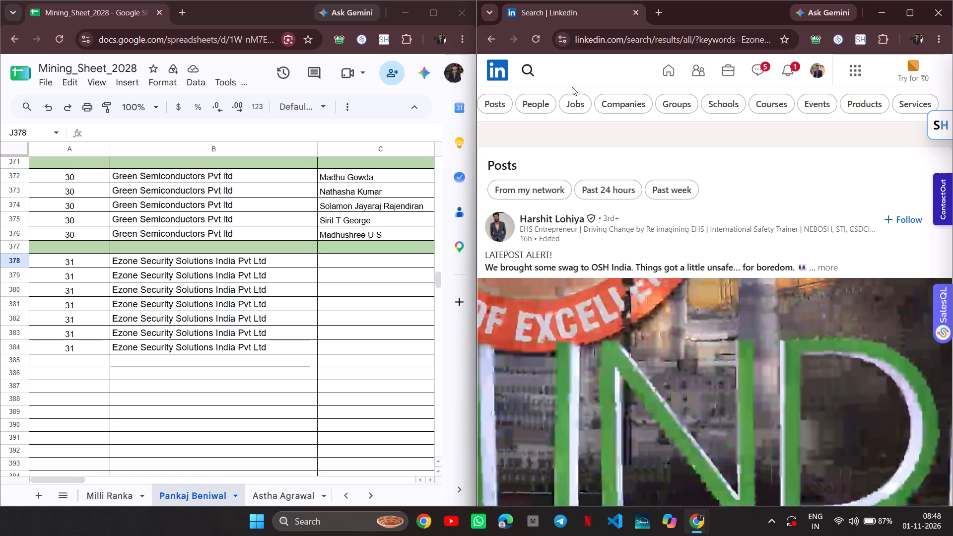
Search Google for the LinkedIn name of Ezone Security Solutions India Pvt Ltd, copy the page name found, and close the search.
{"action": "left_click", "coordinate": [181, 15]}
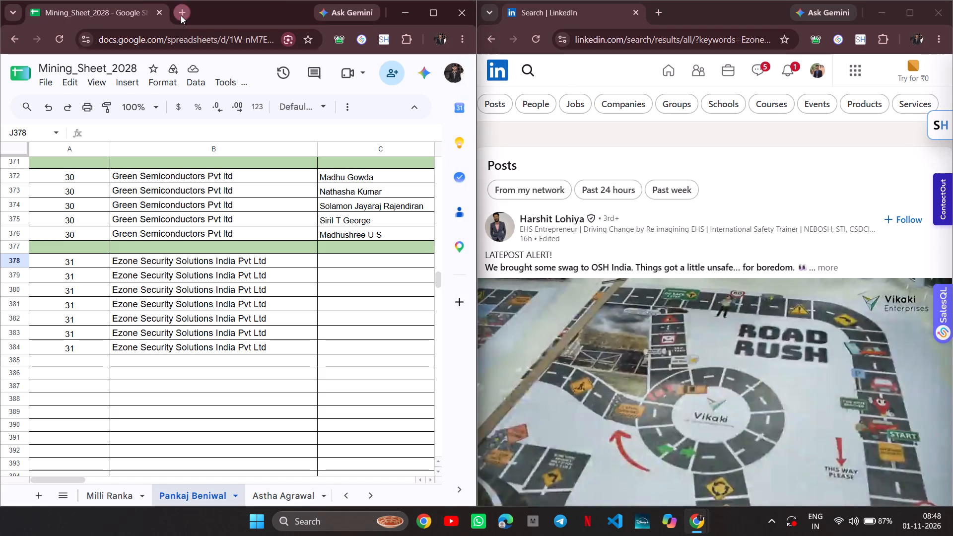
{"action": "left_click", "coordinate": [172, 45]}
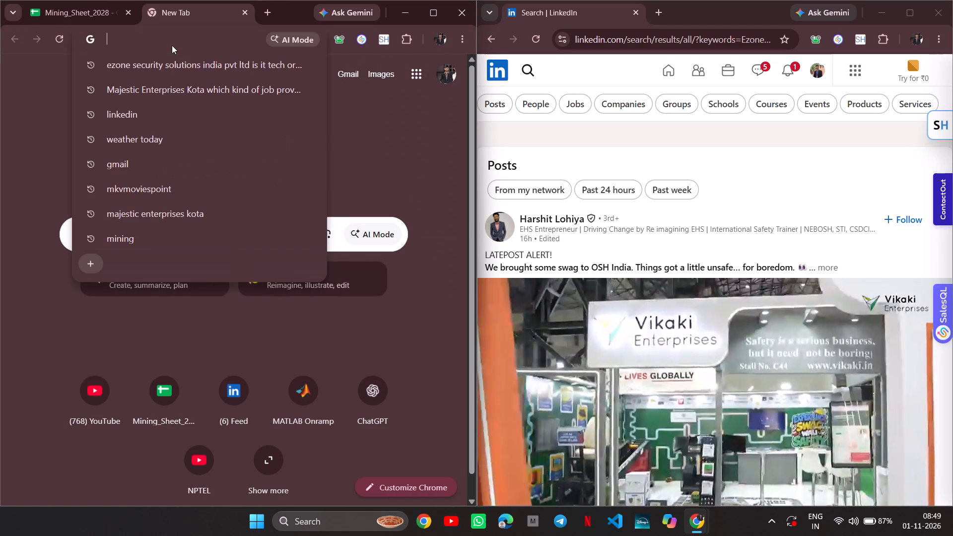
{"action": "key", "text": "ctrl+v"}
{"action": "key", "text": "space"}
{"action": "type", "text": "lin"}
{"action": "type", "text": "kdien"}
{"action": "key", "text": "space"}
{"action": "type", "text": "name"}
{"action": "key", "text": "space"}
{"action": "key", "text": "Return"}
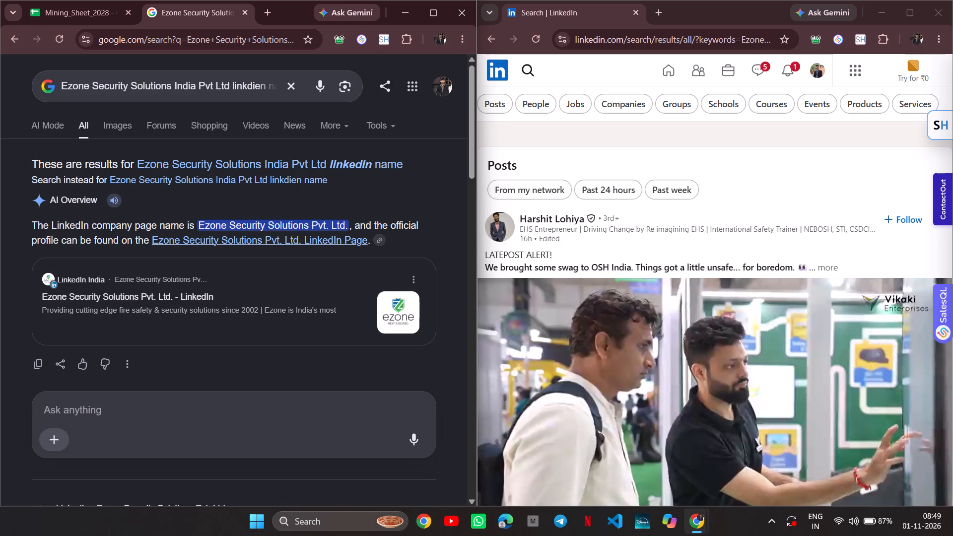
{"action": "left_click_drag", "start_coordinate": [199, 224], "coordinate": [348, 224]}
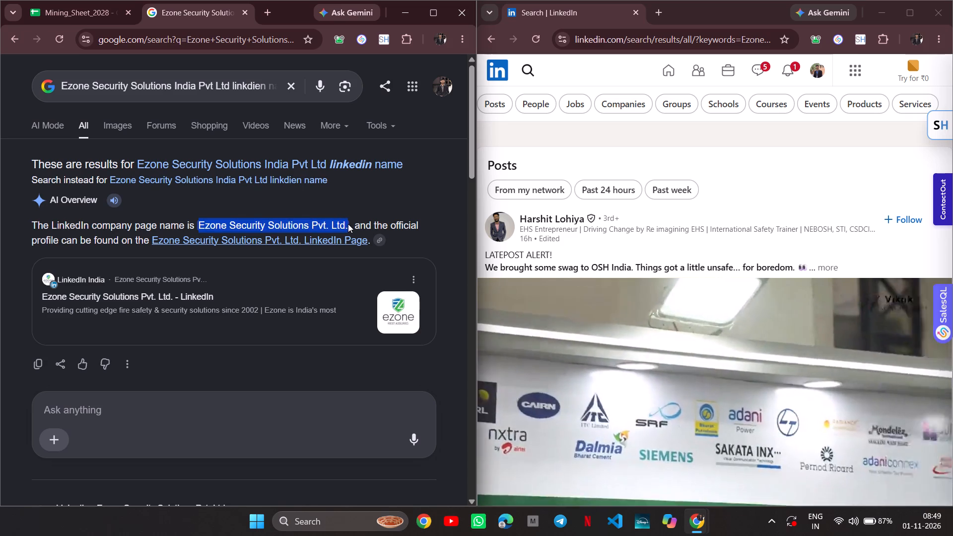
{"action": "key", "text": "ctrl+c"}
{"action": "left_click", "coordinate": [245, 13]}
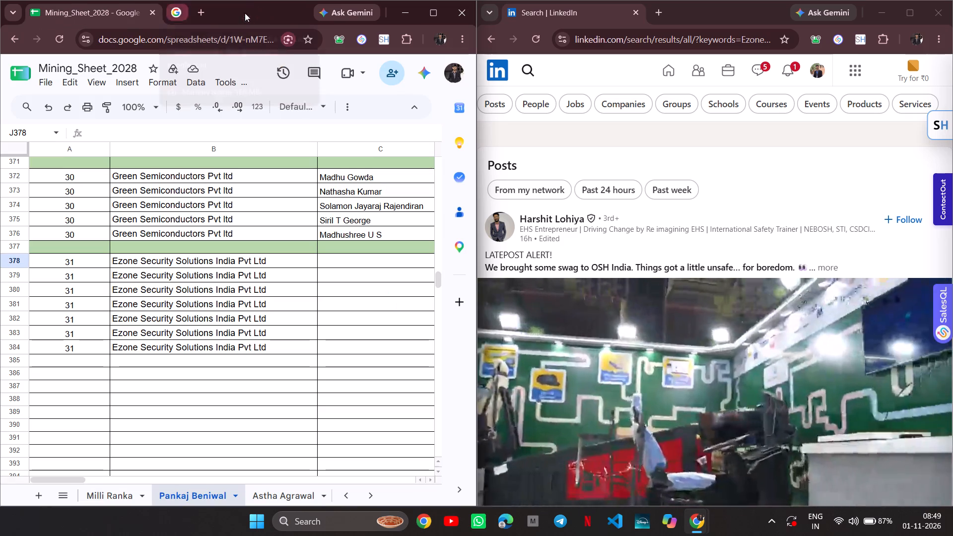
Replace the LinkedIn search text with Ezone Security Solutions Pvt. Ltd. and open that company's page.
{"action": "left_click", "coordinate": [527, 72]}
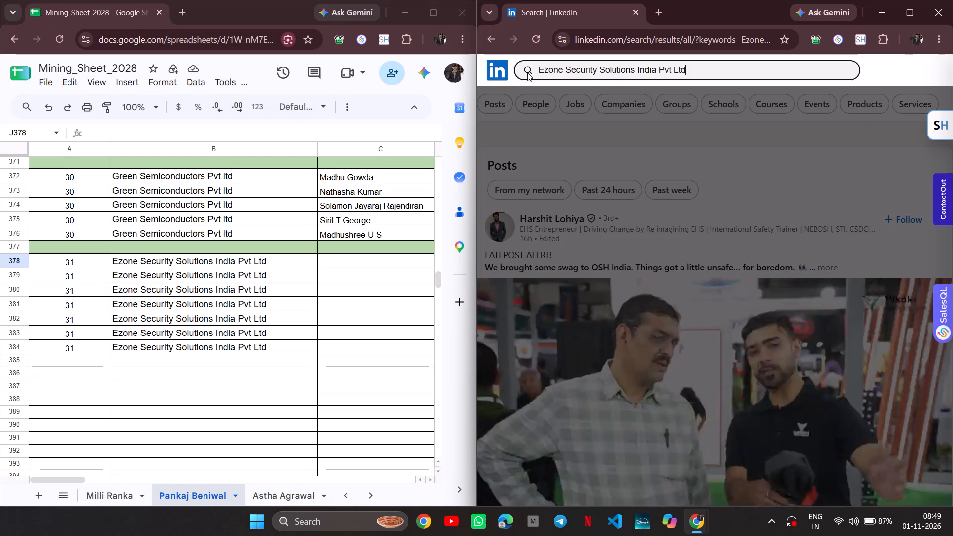
{"action": "key", "text": "BackSpace"}
{"action": "key", "text": "BackSpace"}
{"action": "key", "text": "BackSpace"}
{"action": "key", "text": "BackSpace"}
{"action": "key", "text": "BackSpace"}
{"action": "key", "text": "BackSpace"}
{"action": "key", "text": "BackSpace"}
{"action": "key", "text": "BackSpace"}
{"action": "key", "text": "BackSpace"}
{"action": "key", "text": "BackSpace"}
{"action": "key", "text": "BackSpace"}
{"action": "key", "text": "BackSpace"}
{"action": "key", "text": "BackSpace"}
{"action": "key", "text": "BackSpace"}
{"action": "key", "text": "BackSpace"}
{"action": "key", "text": "BackSpace"}
{"action": "key", "text": "BackSpace"}
{"action": "key", "text": "BackSpace"}
{"action": "key", "text": "BackSpace"}
{"action": "key", "text": "BackSpace"}
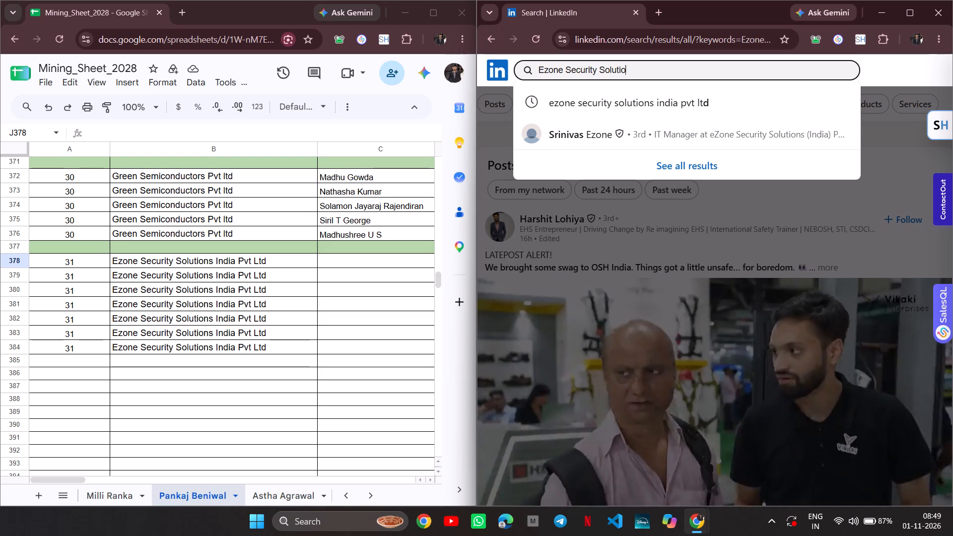
{"action": "key", "text": "ctrl+v"}
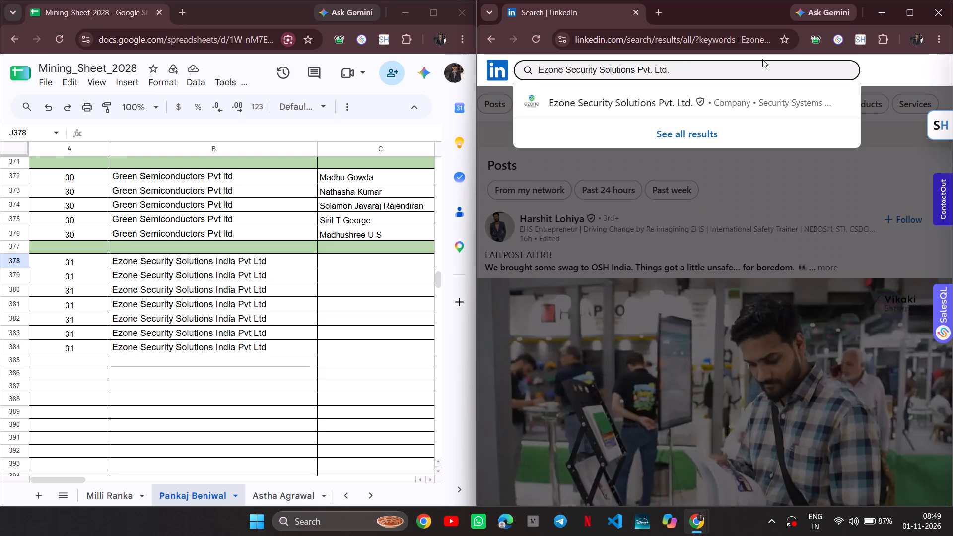
{"action": "left_click", "coordinate": [664, 102]}
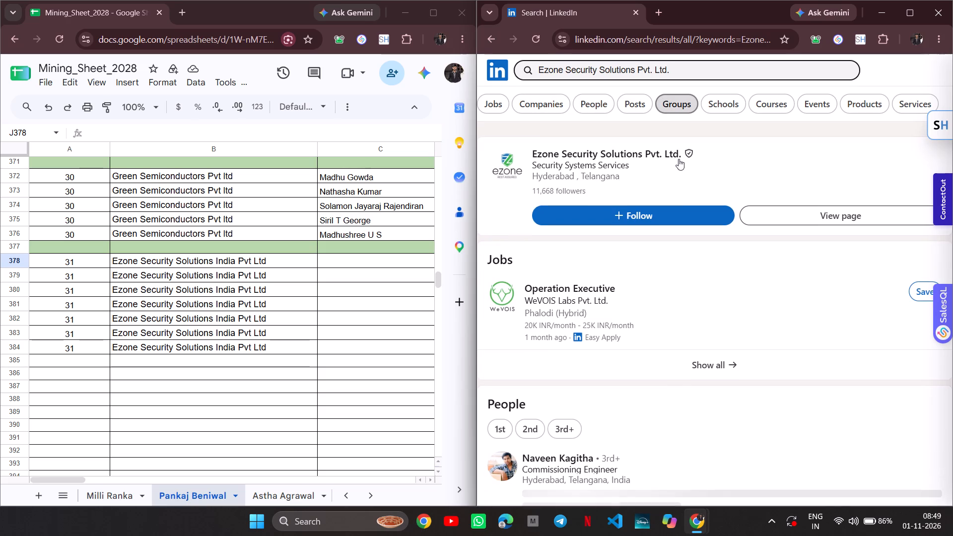
{"action": "left_click", "coordinate": [539, 148]}
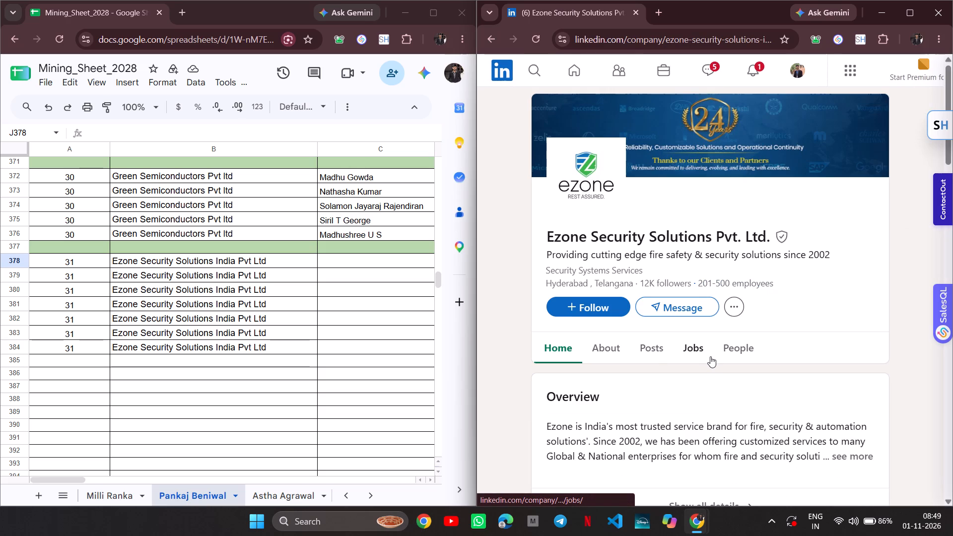
Open the company's People section and look through its associated members and suggested profiles.
{"action": "left_click", "coordinate": [735, 351]}
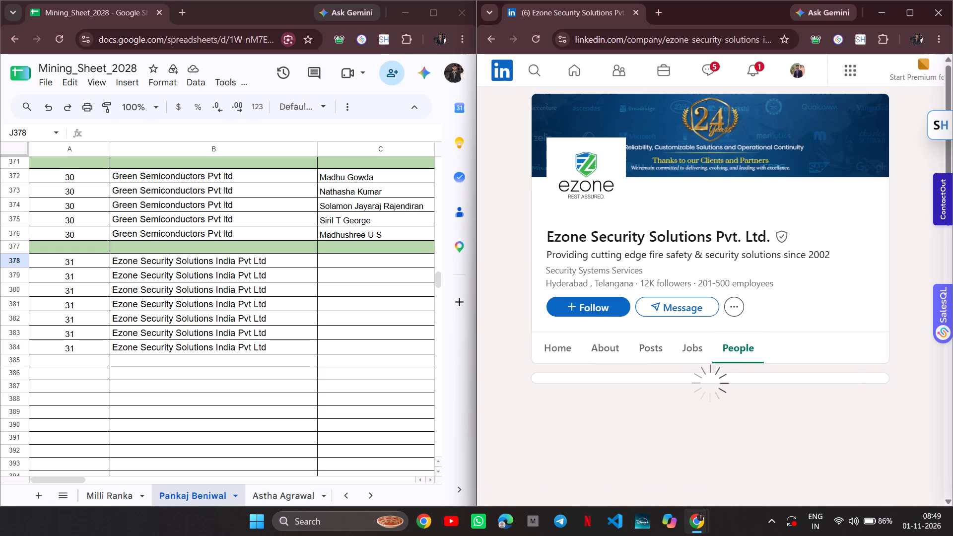
{"action": "scroll", "coordinate": [571, 401], "scroll_direction": "down", "scroll_amount": 8}
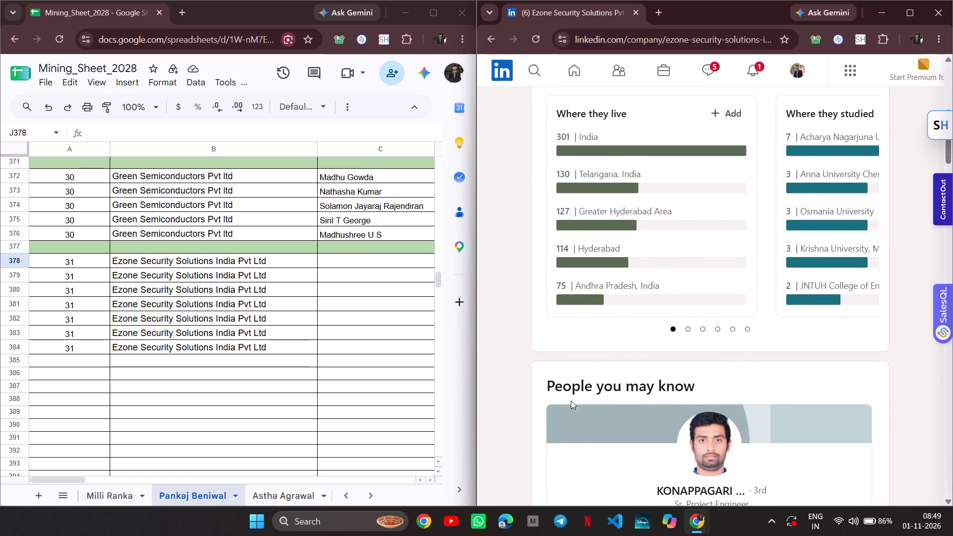
{"action": "scroll", "coordinate": [571, 401], "scroll_direction": "down", "scroll_amount": 5}
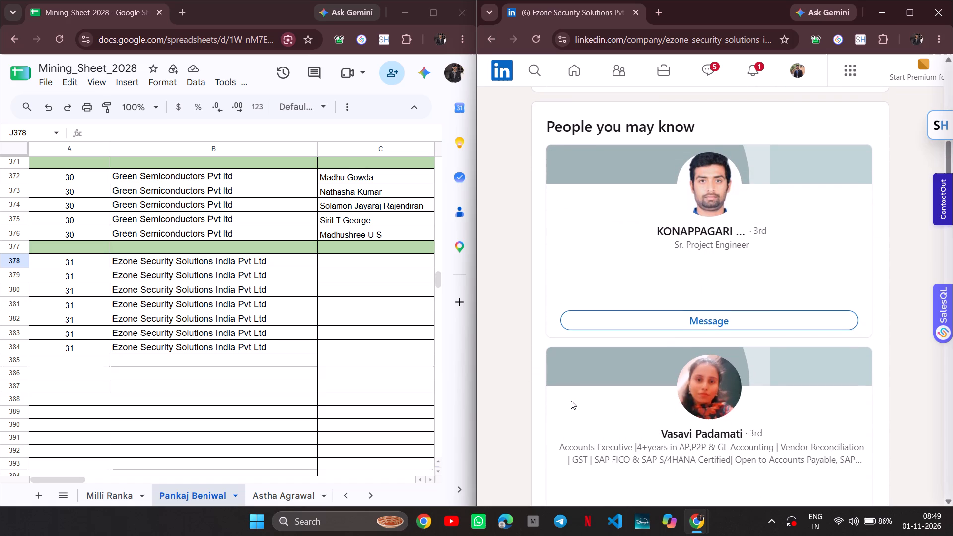
{"action": "scroll", "coordinate": [571, 401], "scroll_direction": "down", "scroll_amount": 2}
{"action": "scroll", "coordinate": [571, 401], "scroll_direction": "up", "scroll_amount": 3}
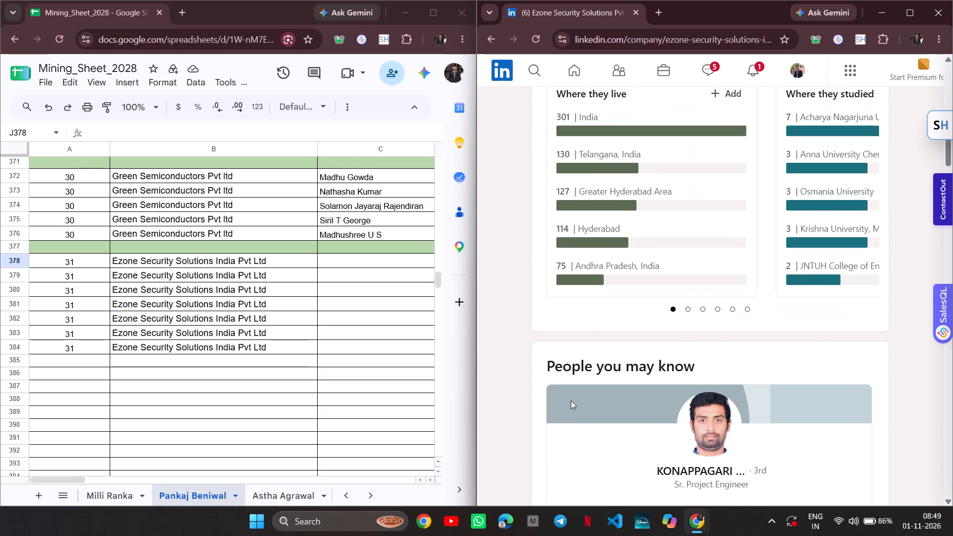
{"action": "scroll", "coordinate": [604, 307], "scroll_direction": "up", "scroll_amount": 2}
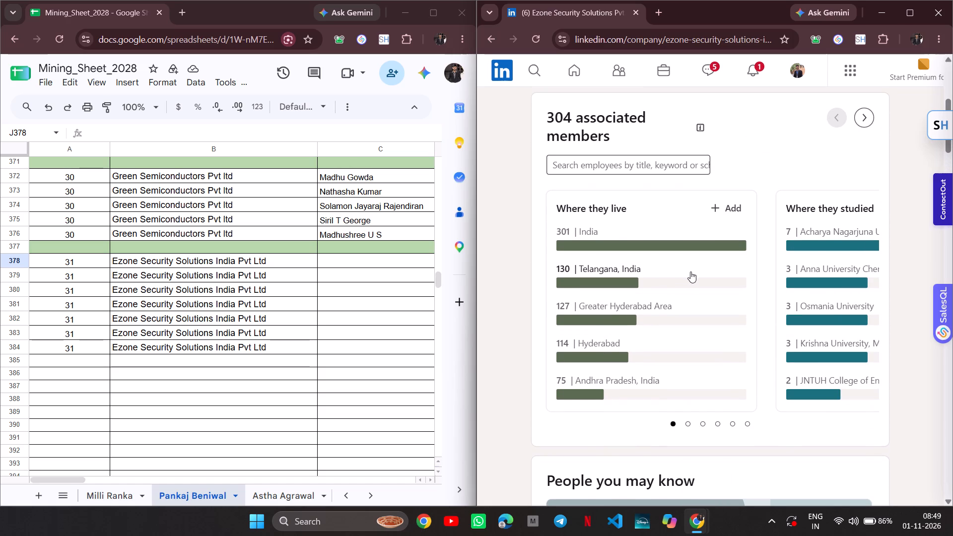
Filter the company's associated members by the keyword hr.
{"action": "left_click", "coordinate": [693, 162]}
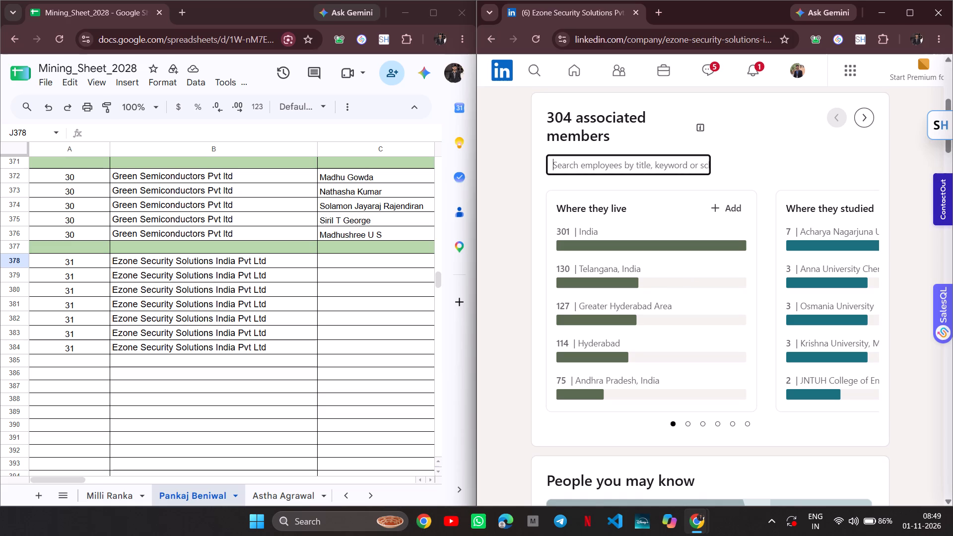
{"action": "type", "text": "hr"}
{"action": "key", "text": "Return"}
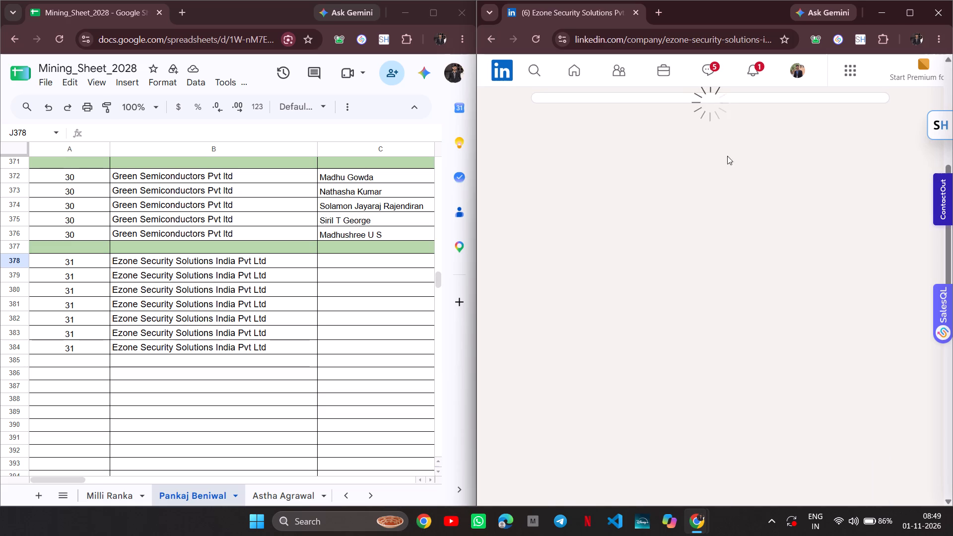
{"action": "scroll", "coordinate": [726, 232], "scroll_direction": "down", "scroll_amount": 1}
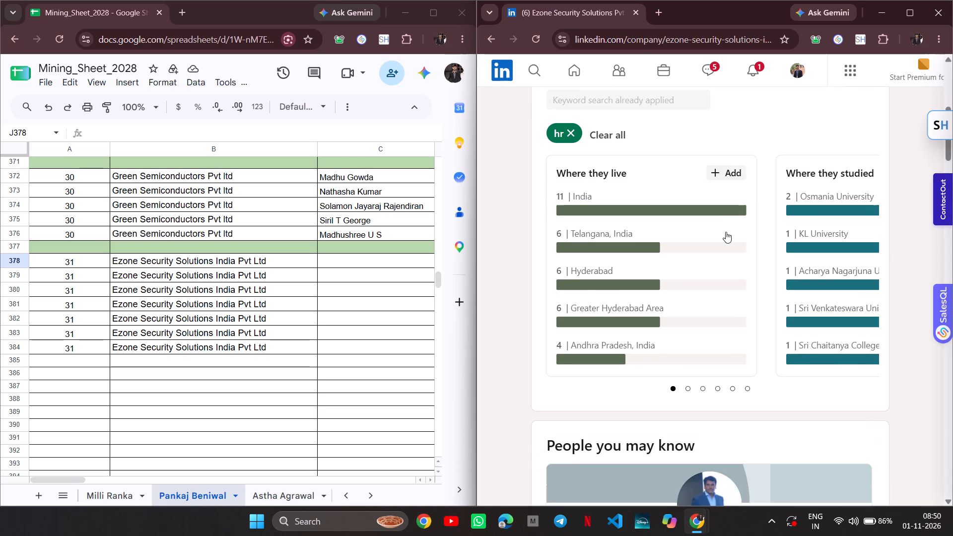
{"action": "scroll", "coordinate": [726, 232], "scroll_direction": "down", "scroll_amount": 1}
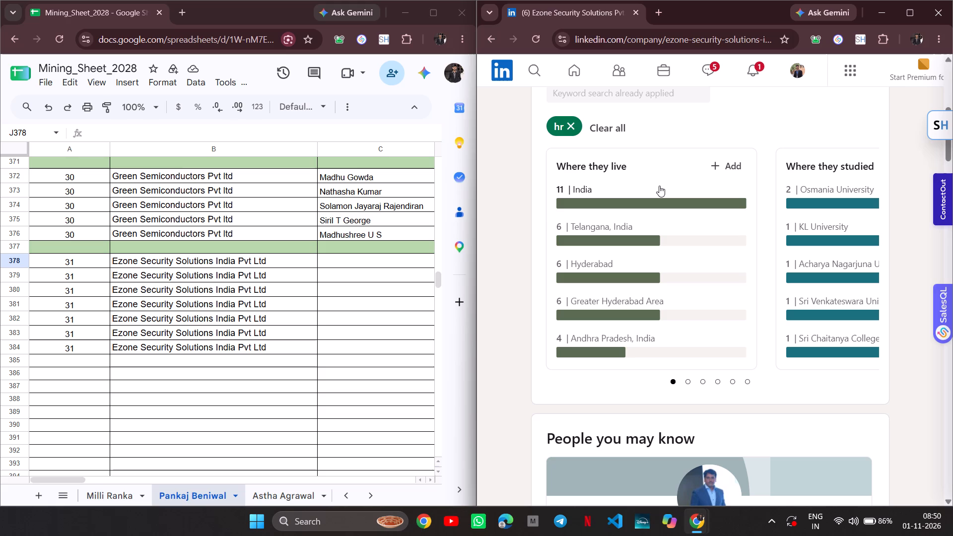
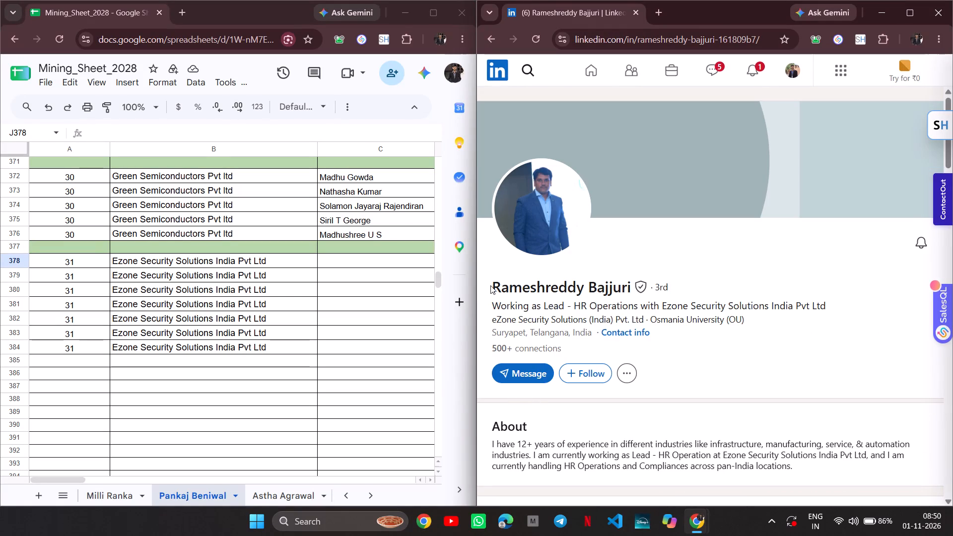
Enter the full name of the HR operations lead from the LinkedIn profile in cell C378, the first Ezone row.
{"action": "double_click", "coordinate": [327, 260]}
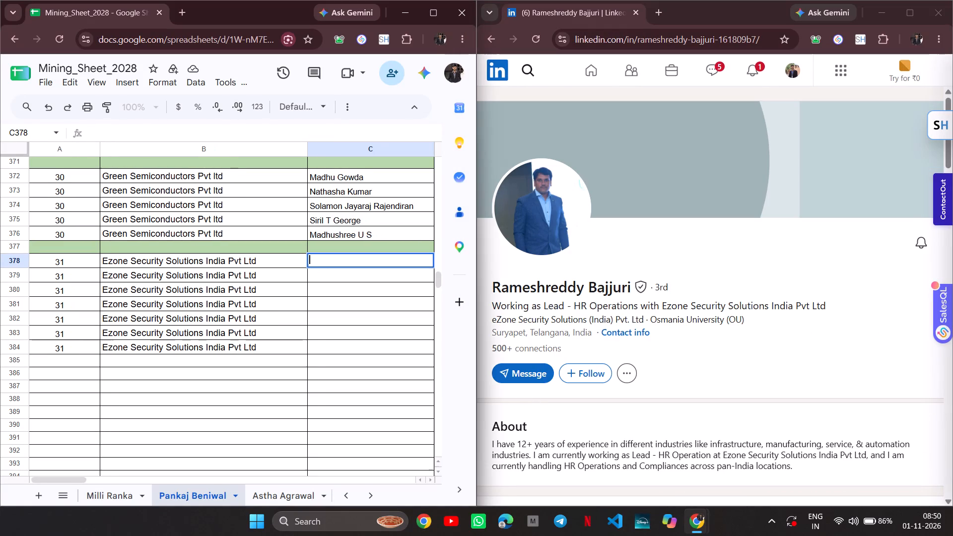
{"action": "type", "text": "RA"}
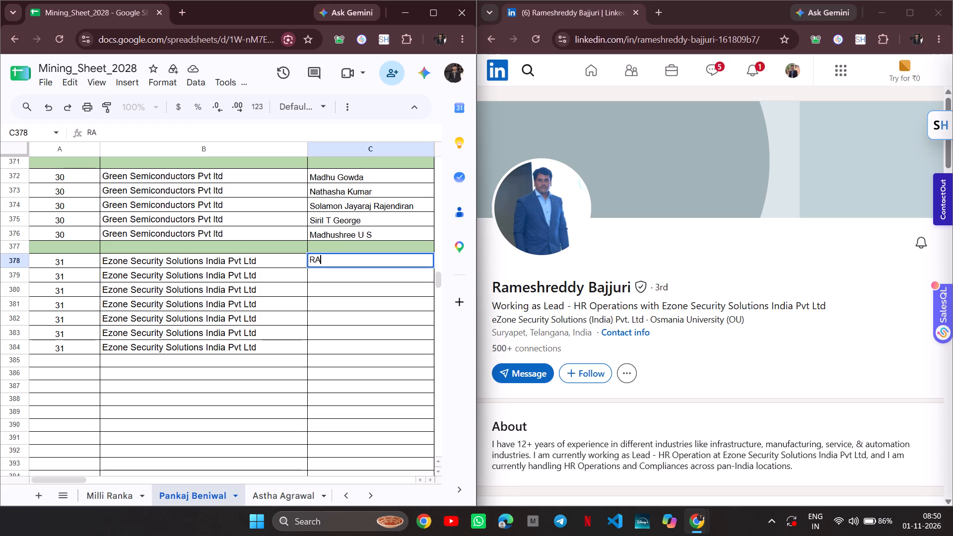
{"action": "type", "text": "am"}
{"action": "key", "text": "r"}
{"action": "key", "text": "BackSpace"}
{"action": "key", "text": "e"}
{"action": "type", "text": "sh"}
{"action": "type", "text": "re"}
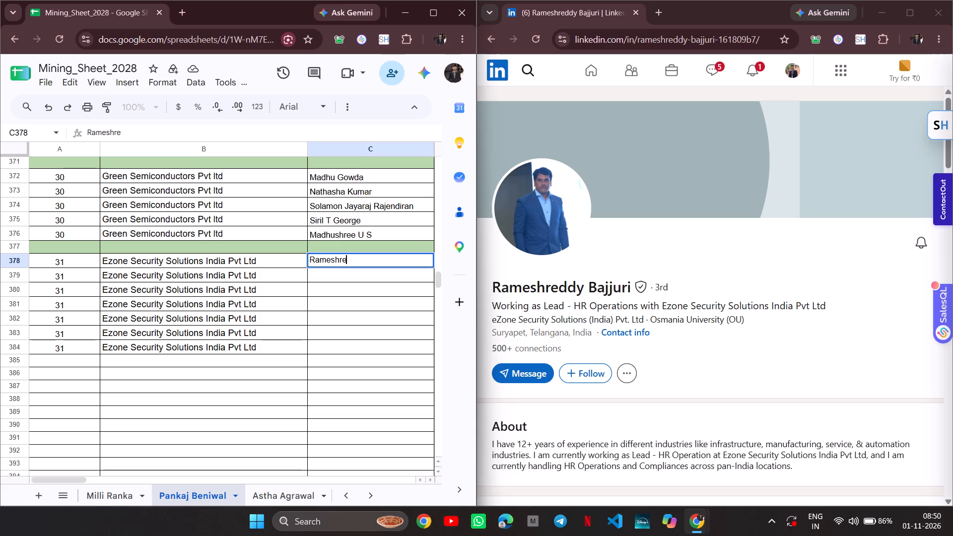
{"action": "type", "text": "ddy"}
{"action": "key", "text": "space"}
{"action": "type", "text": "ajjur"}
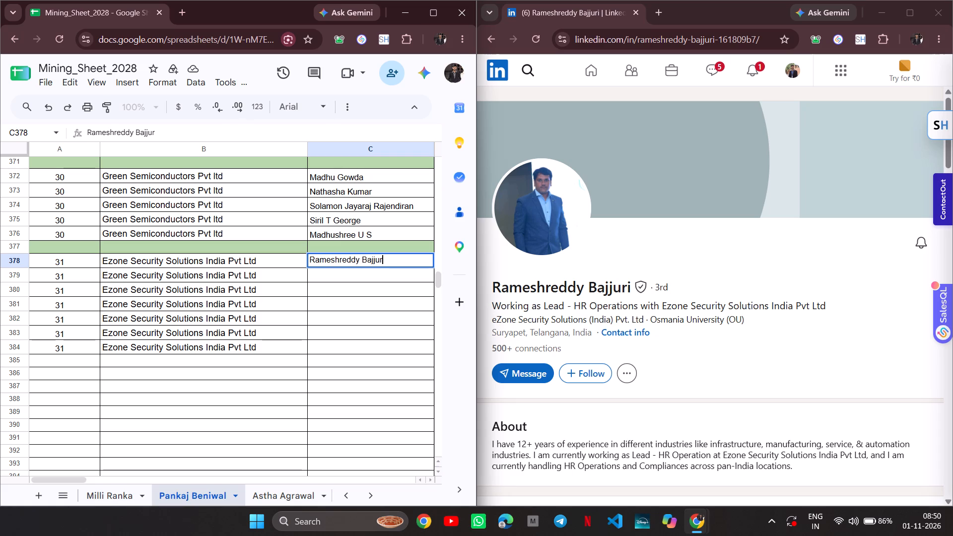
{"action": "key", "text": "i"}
{"action": "scroll", "coordinate": [327, 260], "scroll_direction": "left", "scroll_amount": 3}
{"action": "scroll", "coordinate": [295, 337], "scroll_direction": "left", "scroll_amount": 4}
{"action": "left_click", "coordinate": [226, 294]}
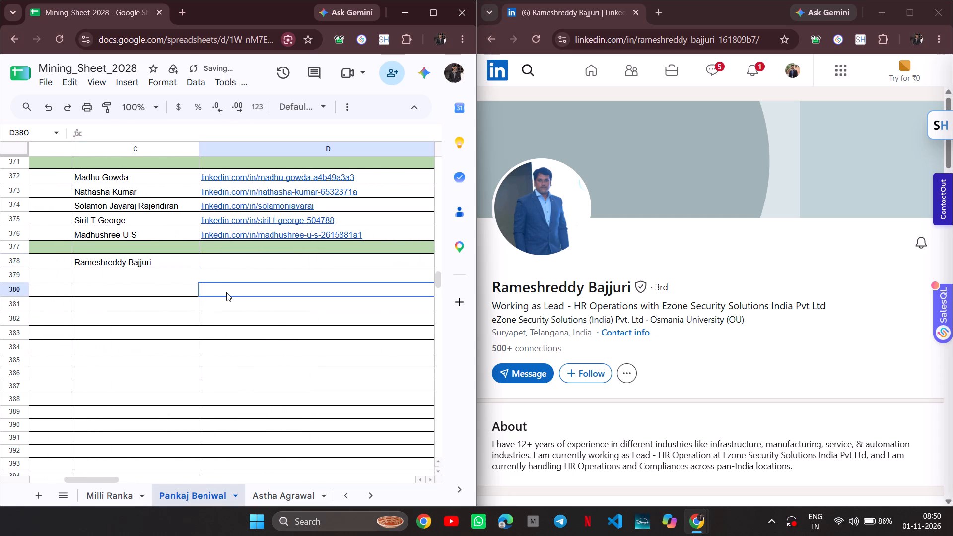
Open the contact info of the HR operations lead's LinkedIn profile, with cell D378 selected for the link.
{"action": "left_click", "coordinate": [246, 260]}
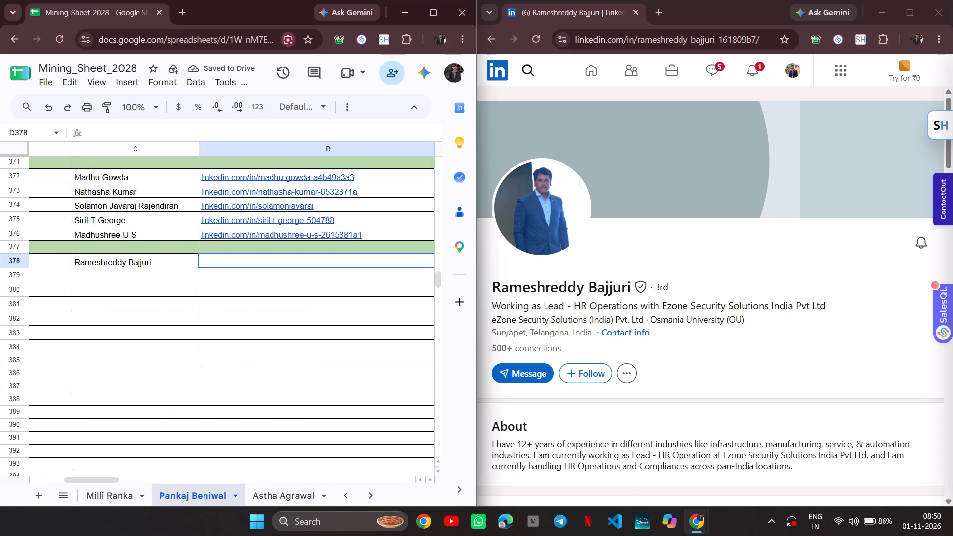
{"action": "left_click", "coordinate": [626, 333]}
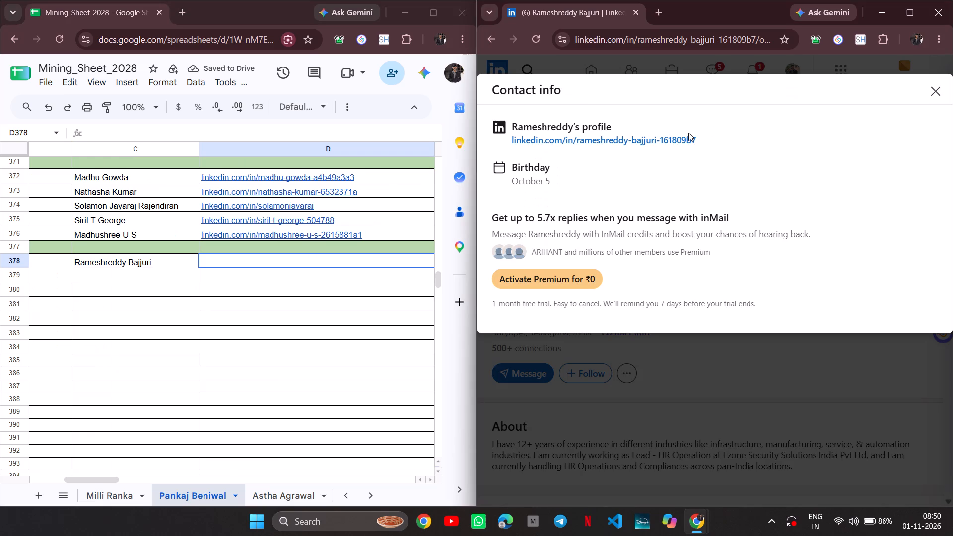
{"action": "right_click", "coordinate": [678, 141]}
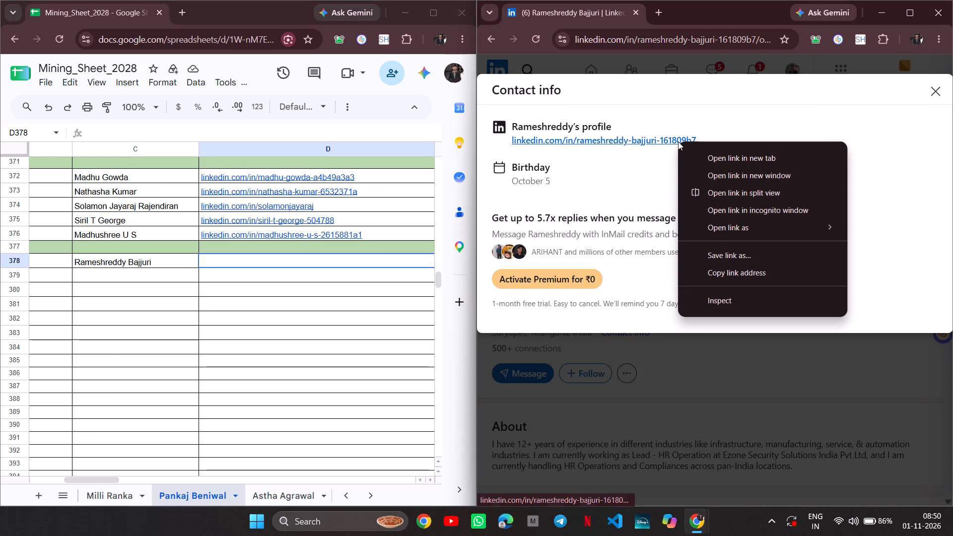
{"action": "left_click", "coordinate": [668, 141]}
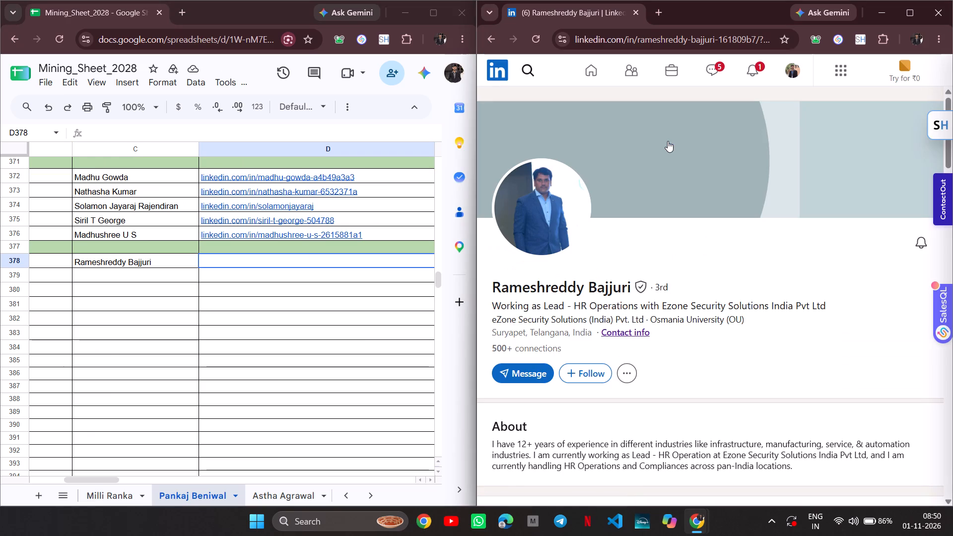
{"action": "left_click", "coordinate": [622, 332]}
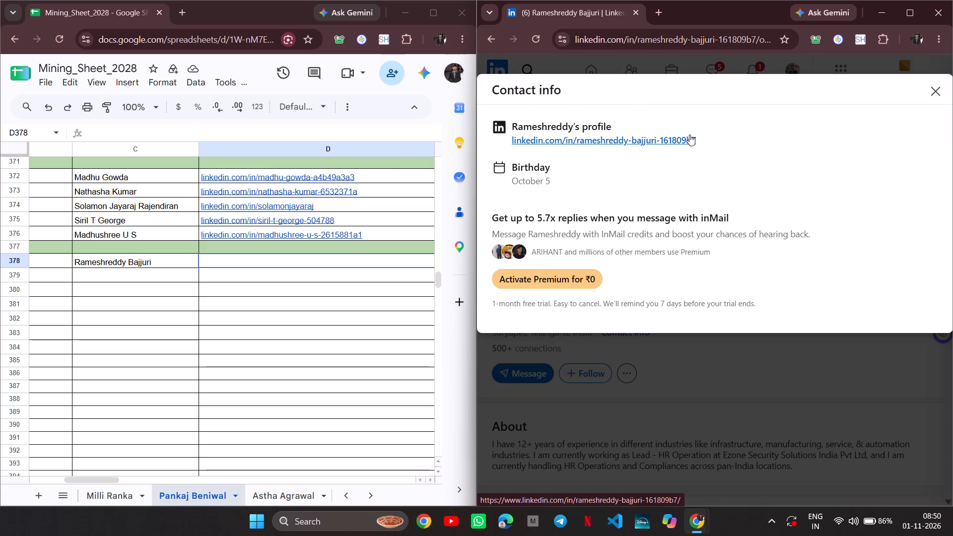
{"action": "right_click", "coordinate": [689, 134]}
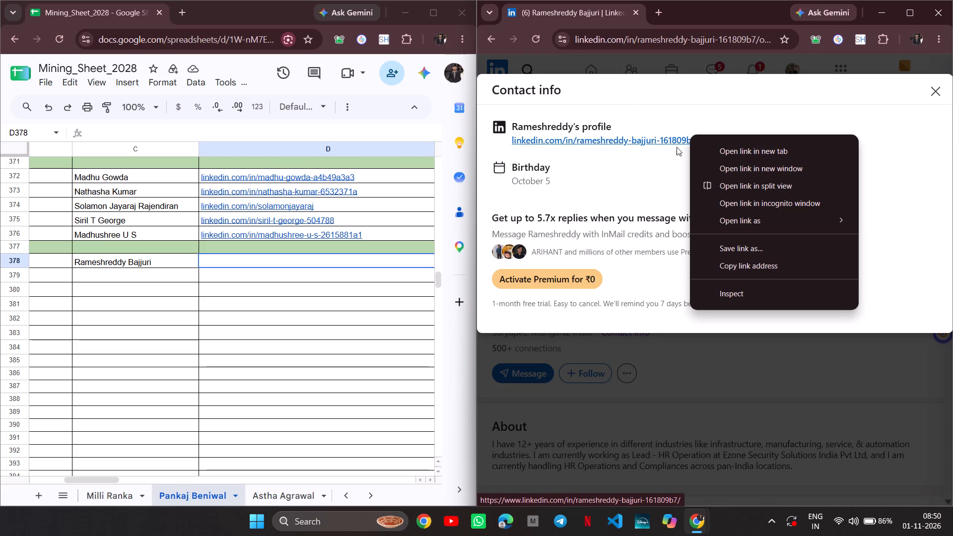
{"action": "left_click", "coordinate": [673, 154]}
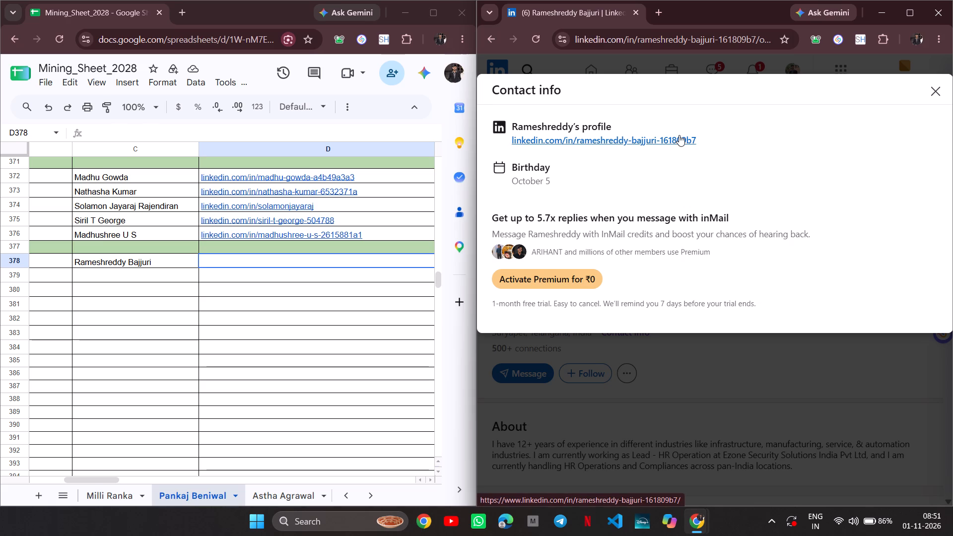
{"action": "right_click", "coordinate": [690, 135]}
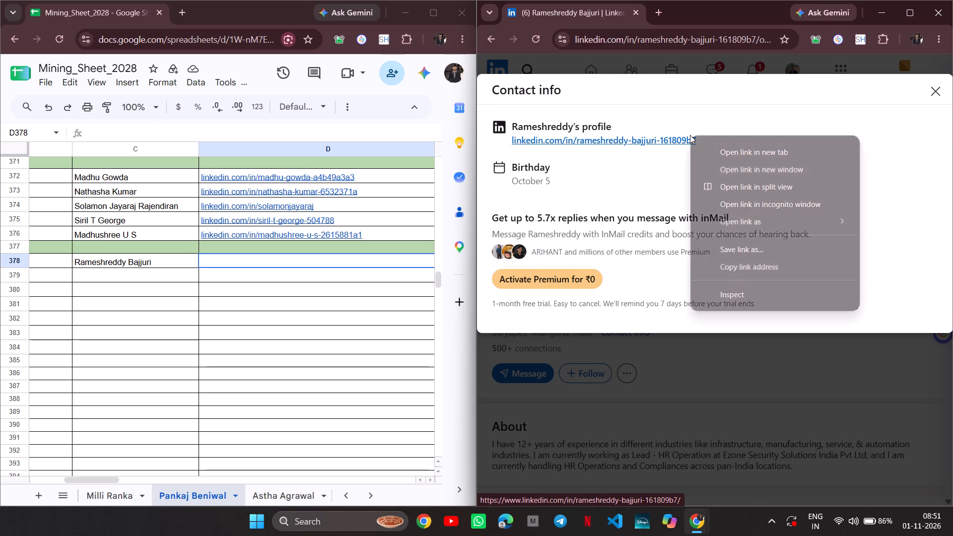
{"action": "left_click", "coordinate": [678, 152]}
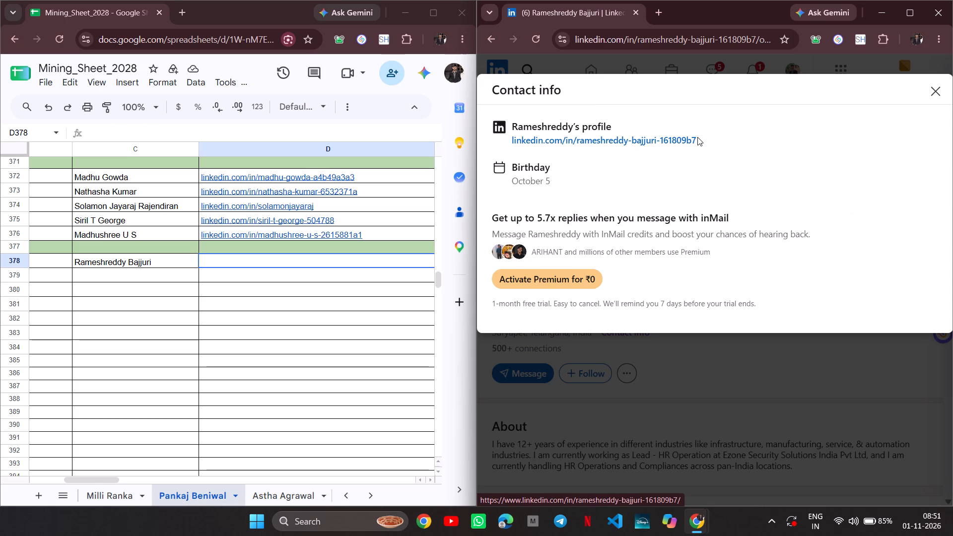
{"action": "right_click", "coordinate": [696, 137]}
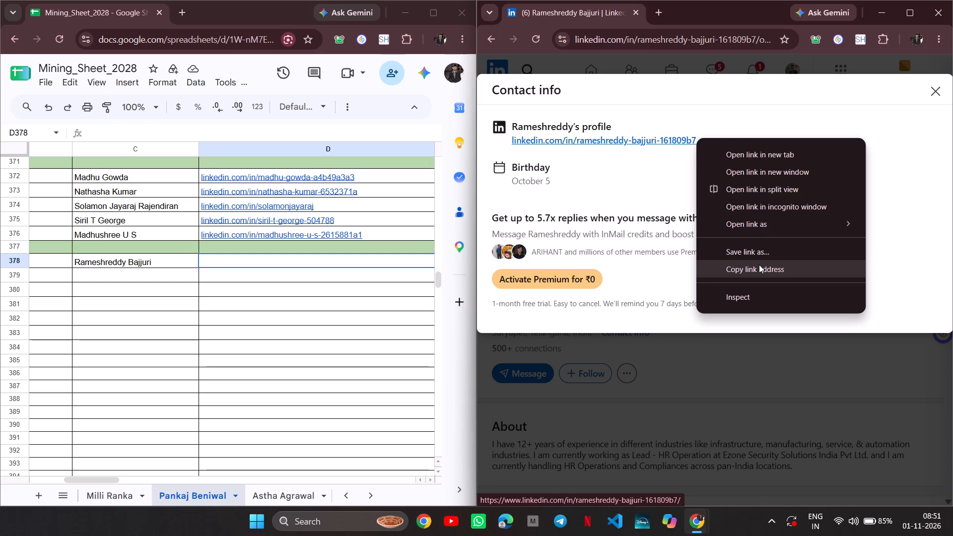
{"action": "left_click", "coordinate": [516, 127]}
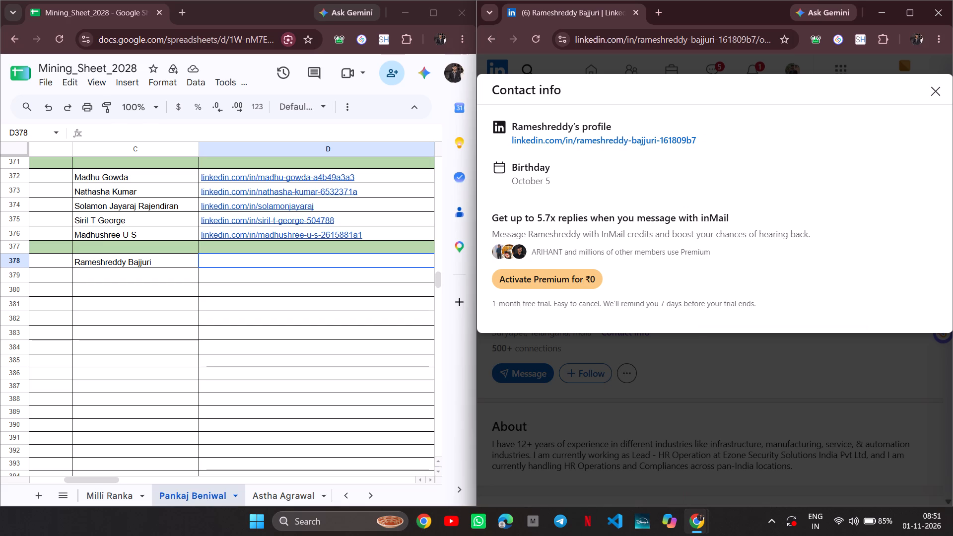
Copy the profile heading and link from the contact info and paste them into cell D378.
{"action": "left_click_drag", "start_coordinate": [512, 126], "coordinate": [700, 139]}
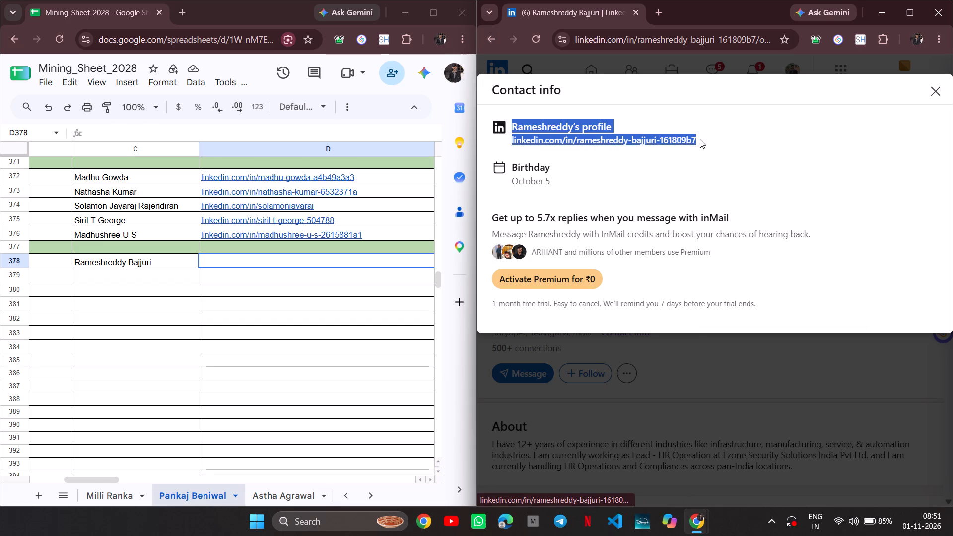
{"action": "left_click_drag", "start_coordinate": [700, 139], "coordinate": [710, 142]}
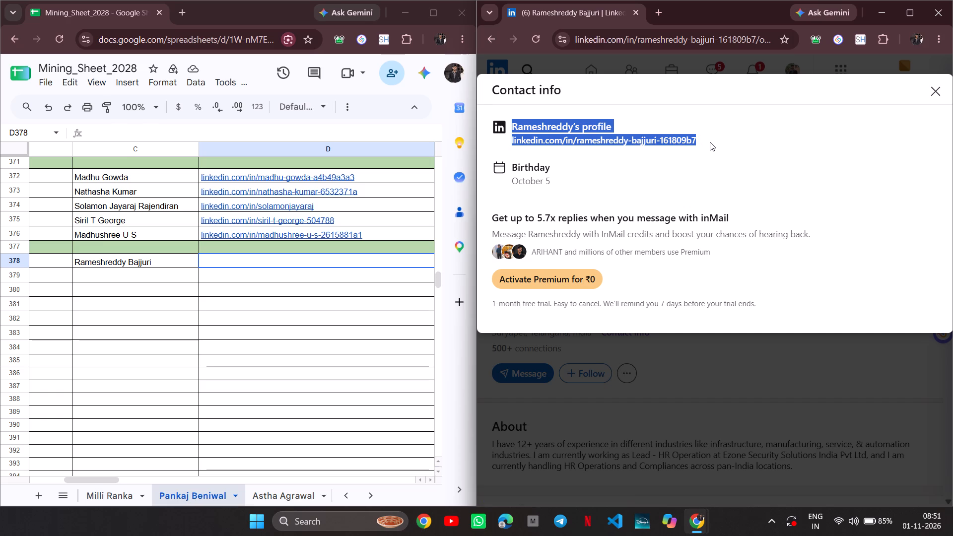
{"action": "key", "text": "ctrl+c"}
{"action": "scroll", "coordinate": [704, 147], "scroll_direction": "left", "scroll_amount": 4}
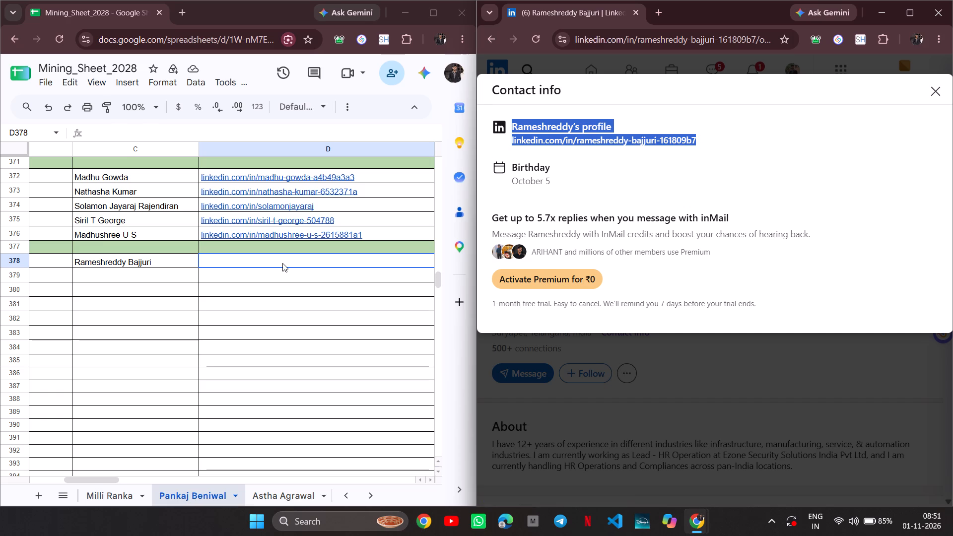
{"action": "double_click", "coordinate": [282, 263]}
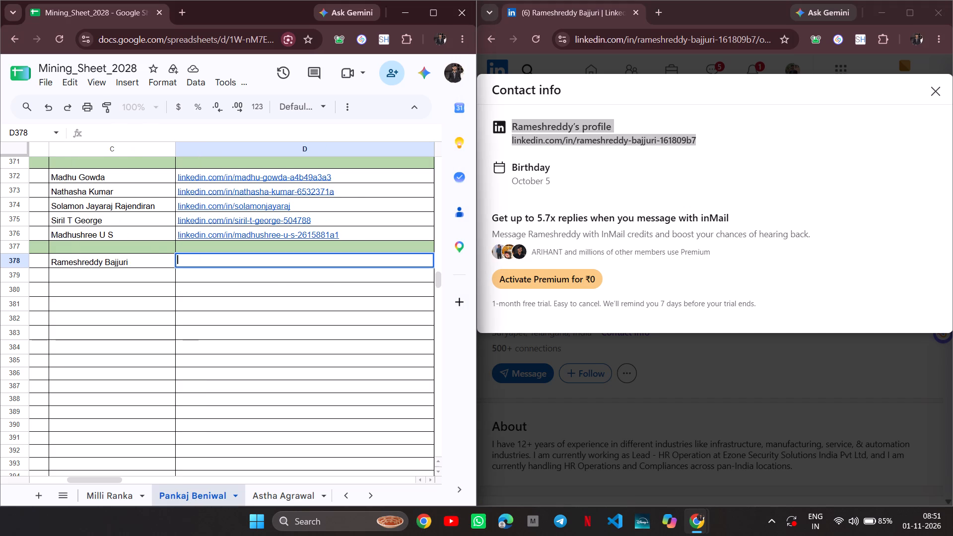
{"action": "key", "text": "ctrl+v"}
Remove the profile heading and the blank line from cell D378, keeping only the LinkedIn link.
{"action": "left_click", "coordinate": [272, 259]}
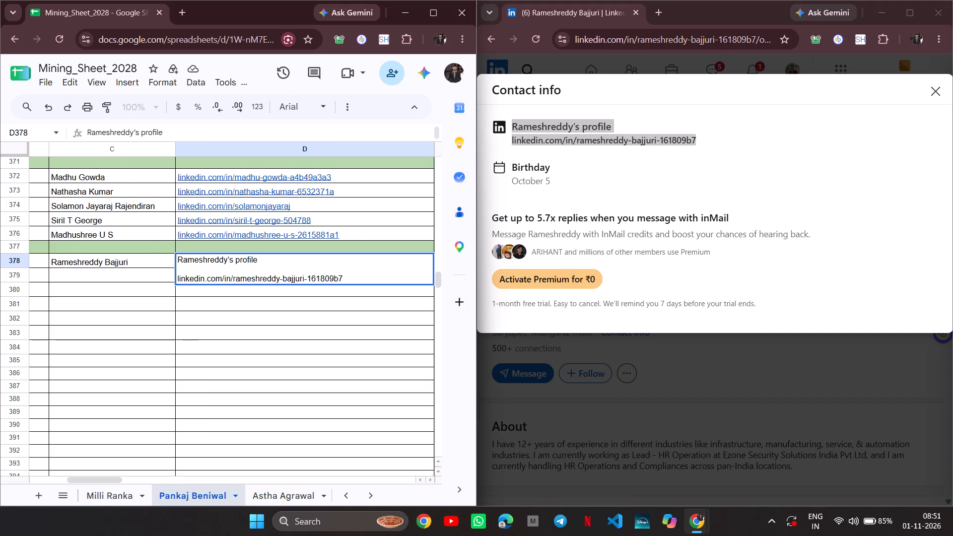
{"action": "left_click", "coordinate": [270, 264]}
{"action": "left_click", "coordinate": [270, 264]}
{"action": "key", "text": "BackSpace"}
{"action": "key", "text": "BackSpace"}
{"action": "key", "text": "BackSpace"}
{"action": "key", "text": "BackSpace"}
{"action": "key", "text": "BackSpace"}
{"action": "key", "text": "BackSpace"}
{"action": "key", "text": "BackSpace"}
{"action": "key", "text": "BackSpace"}
{"action": "key", "text": "BackSpace"}
{"action": "key", "text": "BackSpace"}
{"action": "key", "text": "BackSpace"}
{"action": "key", "text": "BackSpace"}
{"action": "key", "text": "BackSpace"}
{"action": "key", "text": "BackSpace"}
{"action": "key", "text": "BackSpace"}
{"action": "key", "text": "BackSpace"}
{"action": "key", "text": "BackSpace"}
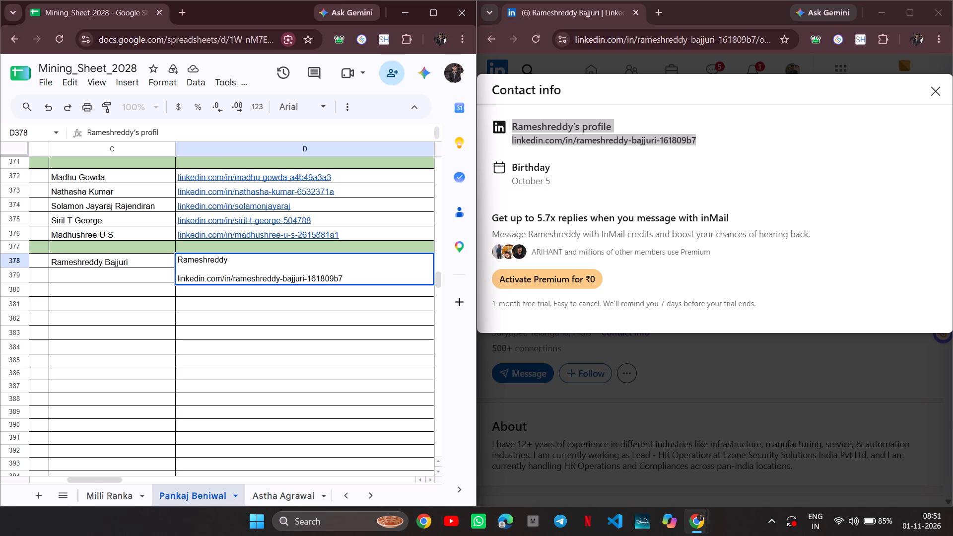
{"action": "key", "text": "BackSpace"}
{"action": "key", "text": "BackSpace"}
{"action": "key", "text": "BackSpace"}
{"action": "key", "text": "BackSpace"}
{"action": "key", "text": "Delete"}
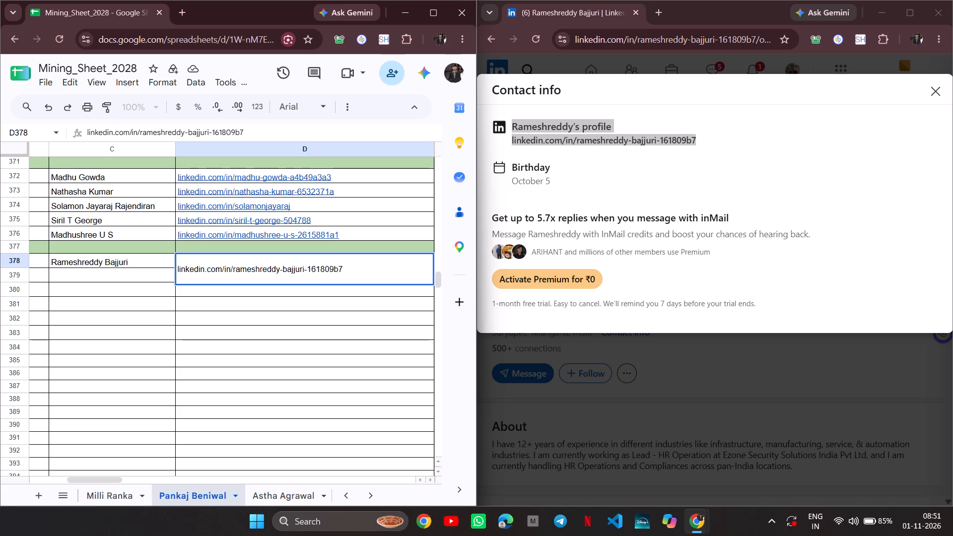
{"action": "key", "text": "Delete"}
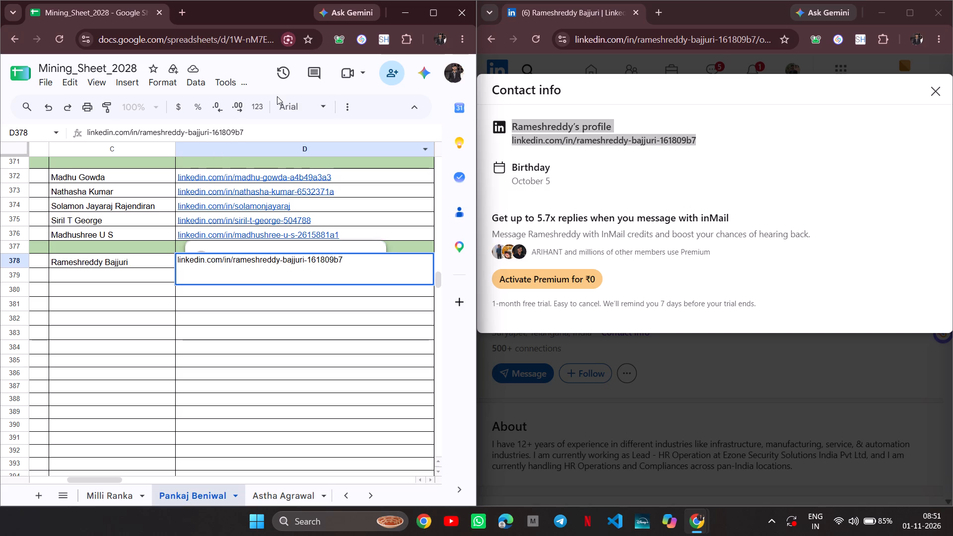
{"action": "left_click", "coordinate": [431, 13]}
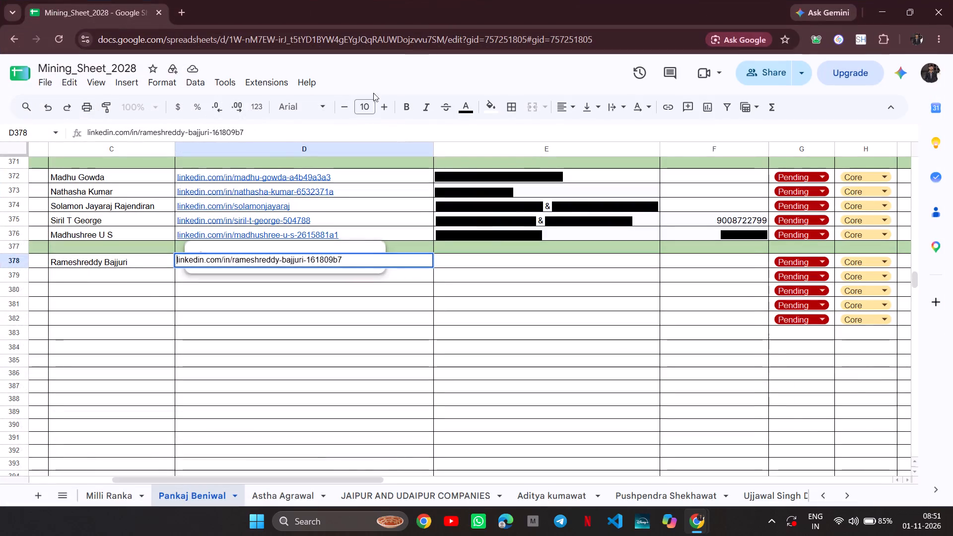
{"action": "left_click", "coordinate": [425, 298]}
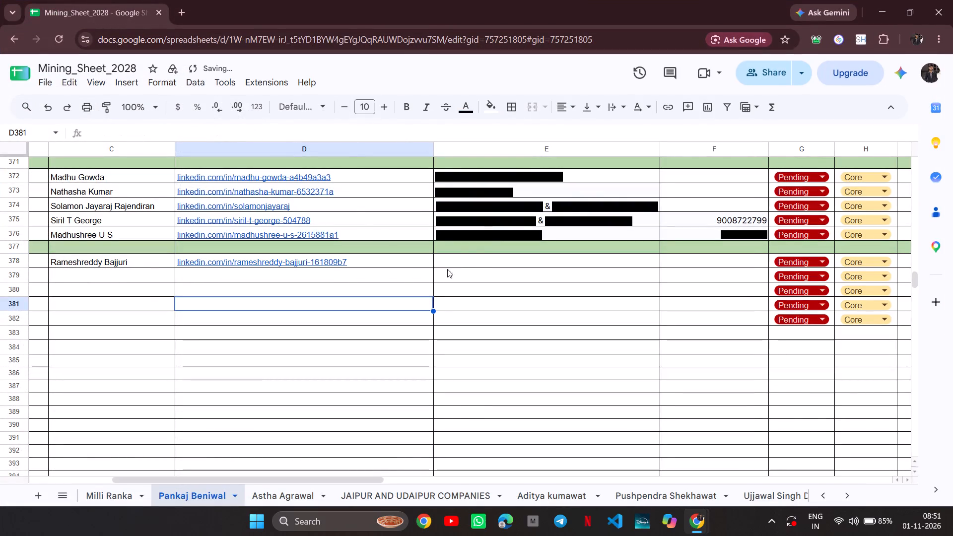
Select cell E378, close the LinkedIn contact info and open the profile's ContactOut details.
{"action": "left_click", "coordinate": [472, 266]}
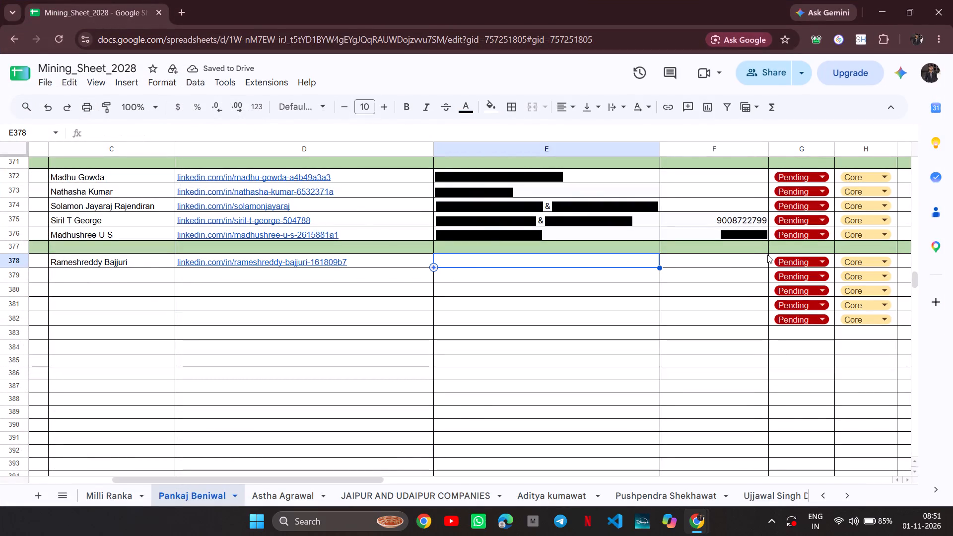
{"action": "key", "text": "super+Left"}
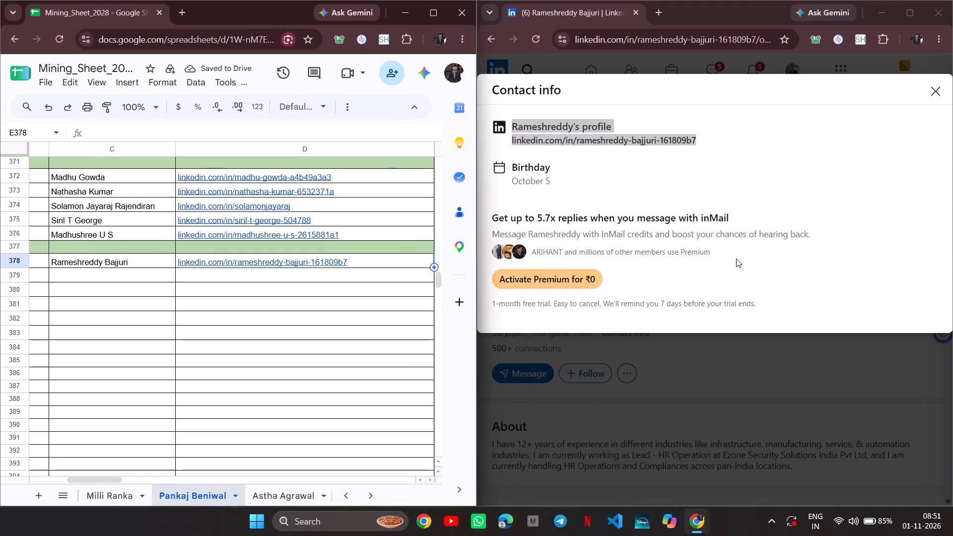
{"action": "left_click", "coordinate": [935, 91]}
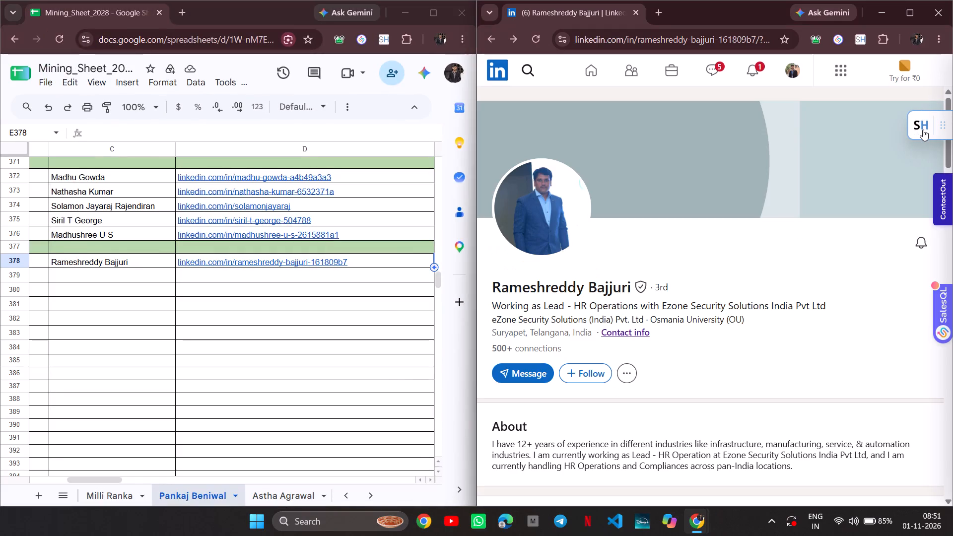
{"action": "left_click", "coordinate": [940, 191]}
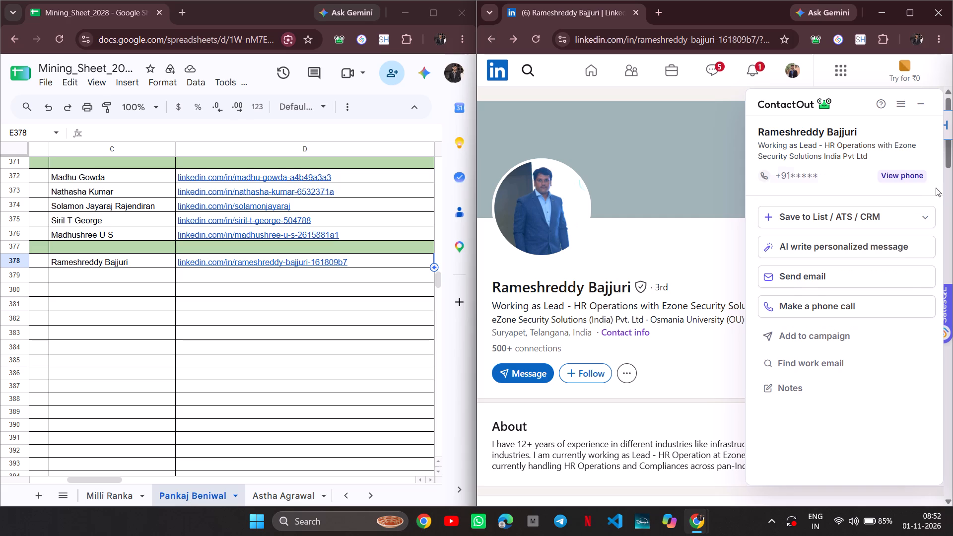
Reveal and copy the HR operations lead's phone number from ContactOut and paste it into cell F378.
{"action": "left_click", "coordinate": [907, 176]}
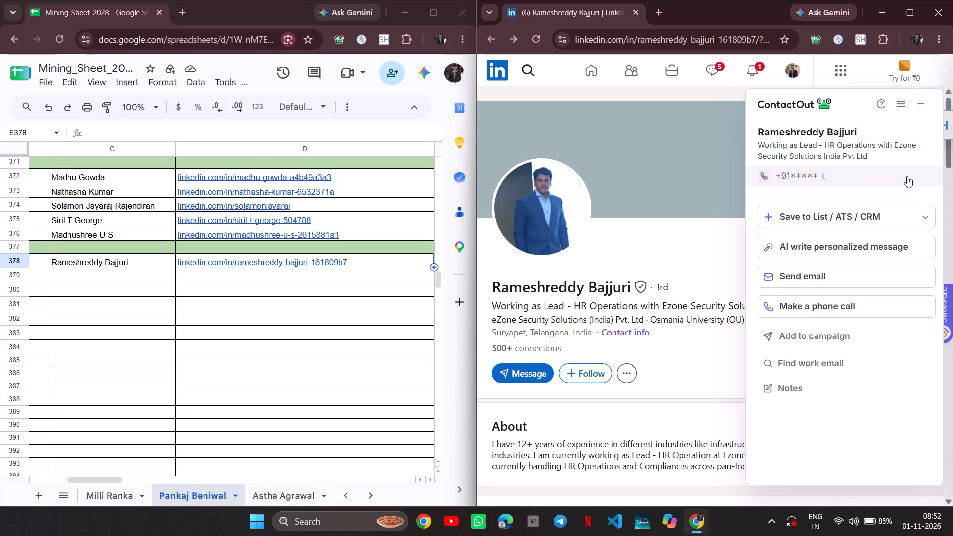
{"action": "left_click", "coordinate": [900, 176]}
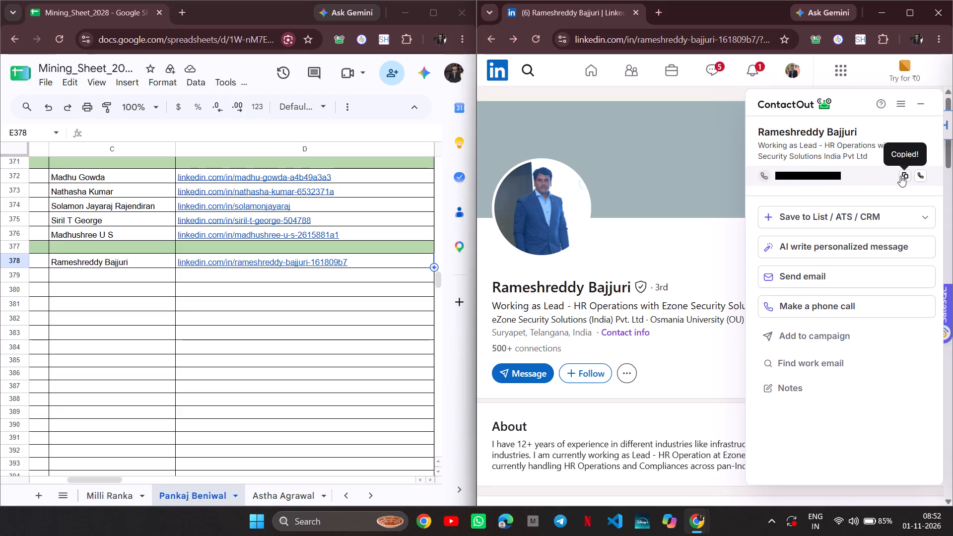
{"action": "scroll", "coordinate": [352, 271], "scroll_direction": "left", "scroll_amount": 8}
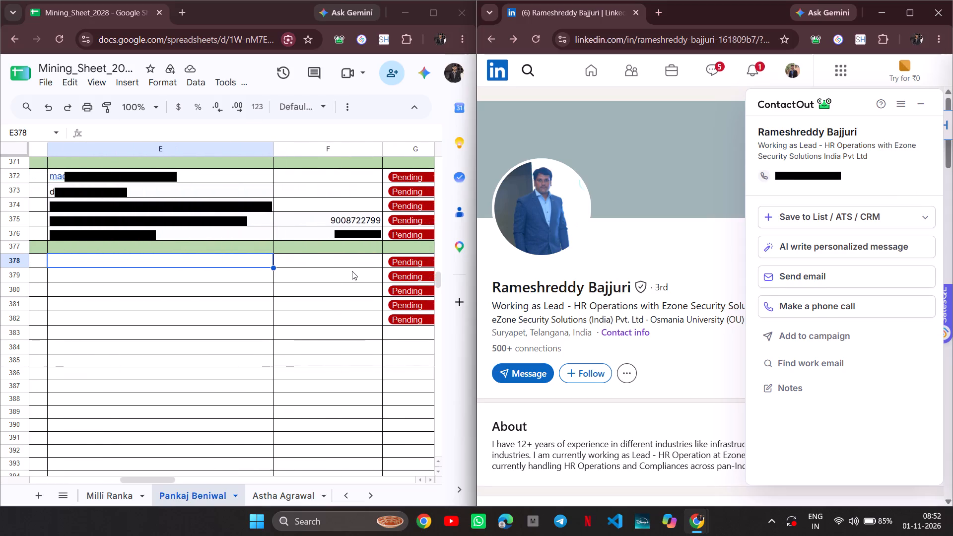
{"action": "double_click", "coordinate": [335, 260]}
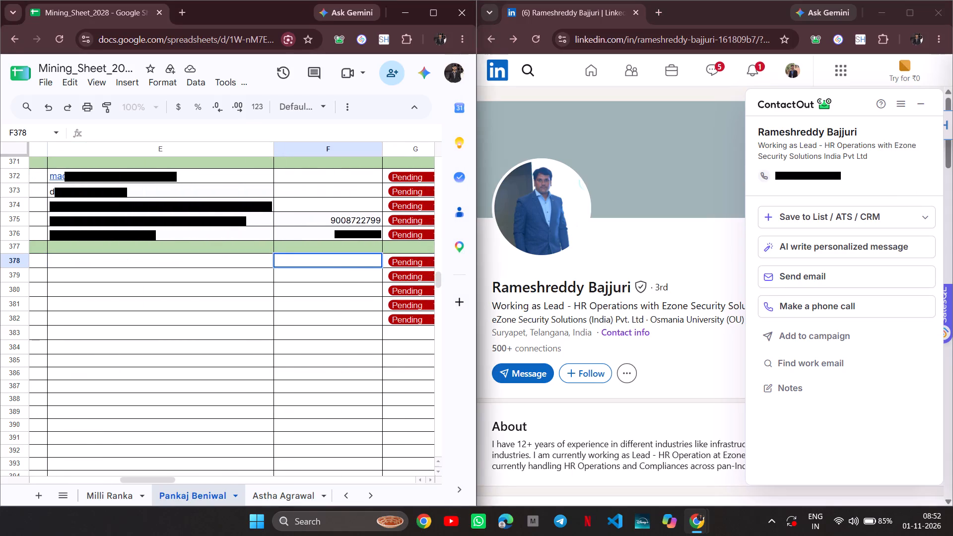
{"action": "key", "text": "ctrl+v"}
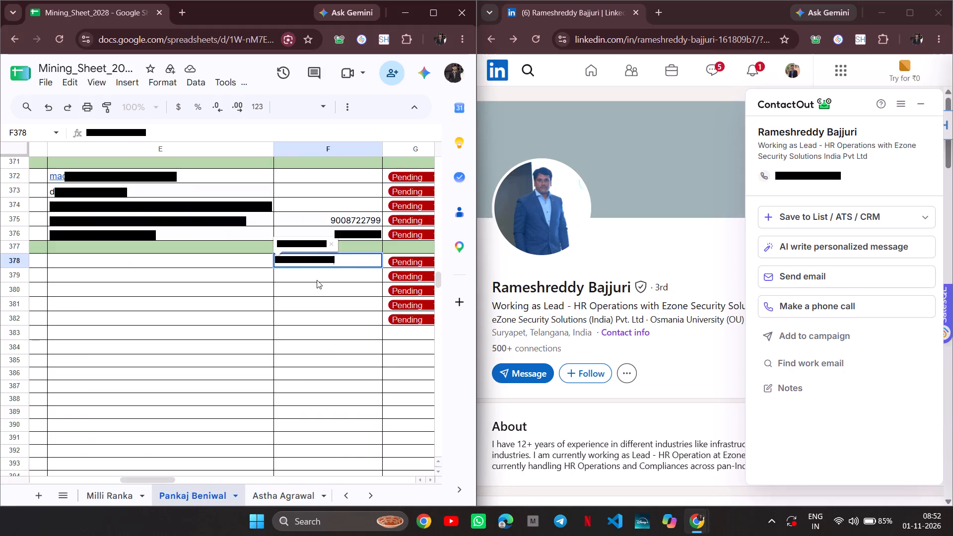
{"action": "left_click", "coordinate": [317, 280]}
Remove the country code from the start of the phone number in cell F378.
{"action": "double_click", "coordinate": [312, 264]}
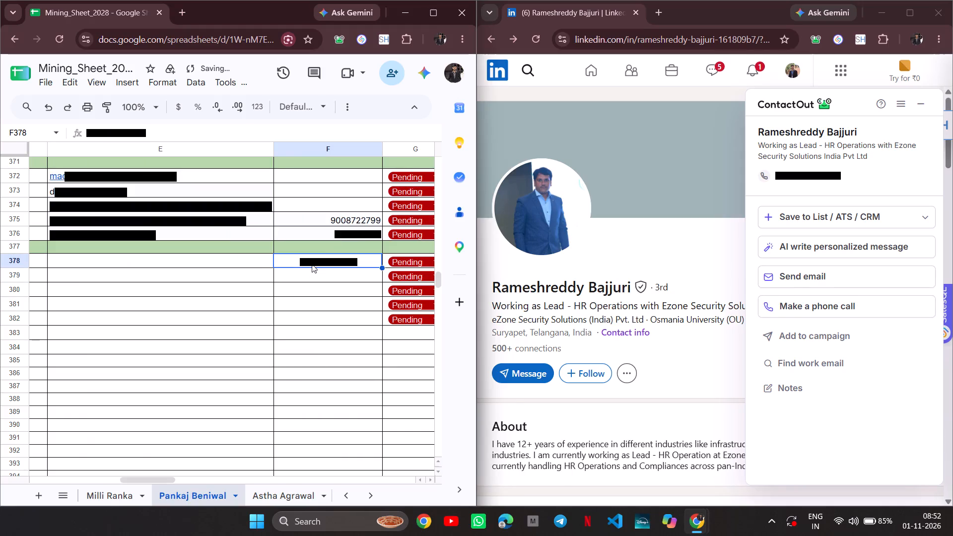
{"action": "key", "text": "Left"}
{"action": "key", "text": "Left"}
{"action": "key", "text": "Left"}
{"action": "key", "text": "Left"}
{"action": "key", "text": "Left"}
{"action": "key", "text": "Left"}
{"action": "key", "text": "Left"}
{"action": "key", "text": "Left"}
{"action": "key", "text": "Left"}
{"action": "key", "text": "Left"}
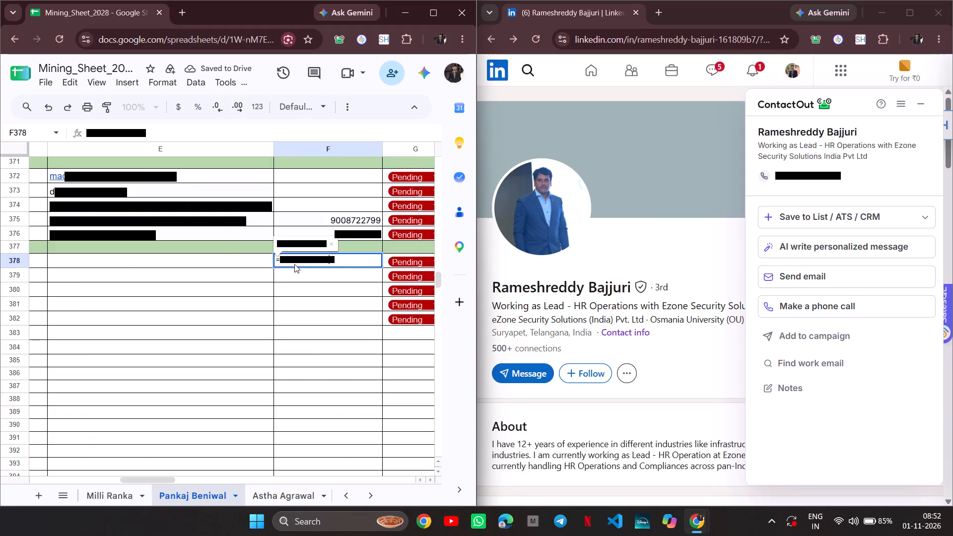
{"action": "key", "text": "BackSpace"}
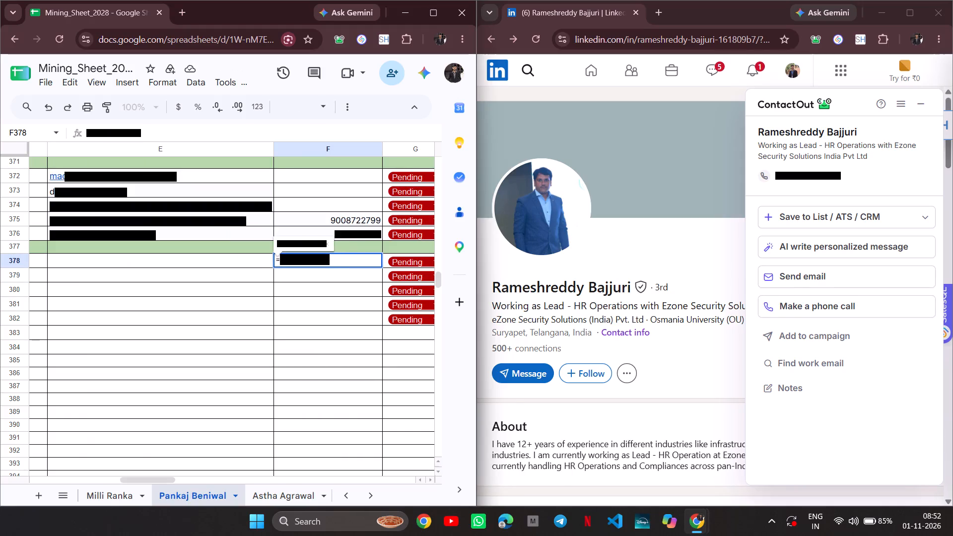
{"action": "key", "text": "BackSpace"}
{"action": "key", "text": "BackSpace"}
{"action": "left_click", "coordinate": [309, 270]}
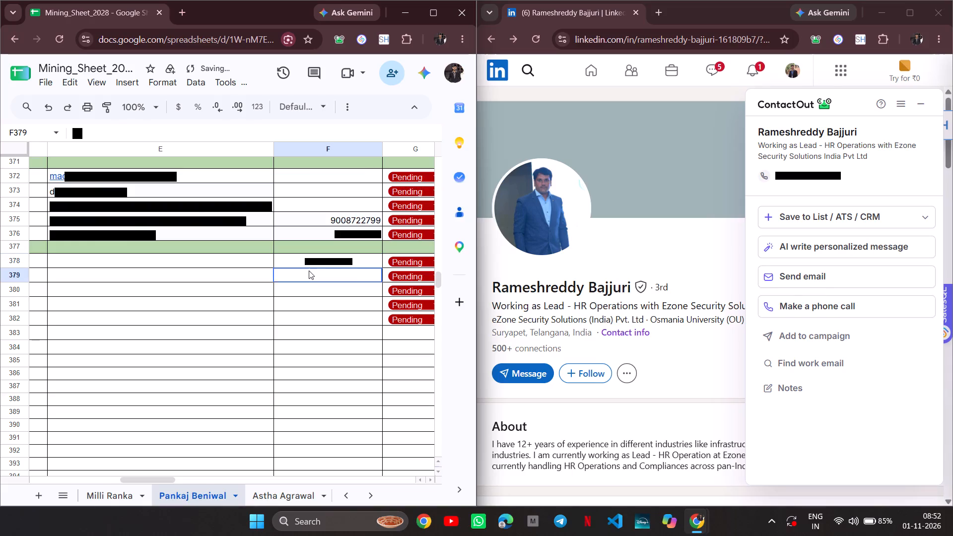
Send the HR operations lead a LinkedIn connection invitation without a note, minimizing the ContactOut details that cover the dialog.
{"action": "scroll", "coordinate": [362, 302], "scroll_direction": "left", "scroll_amount": 4}
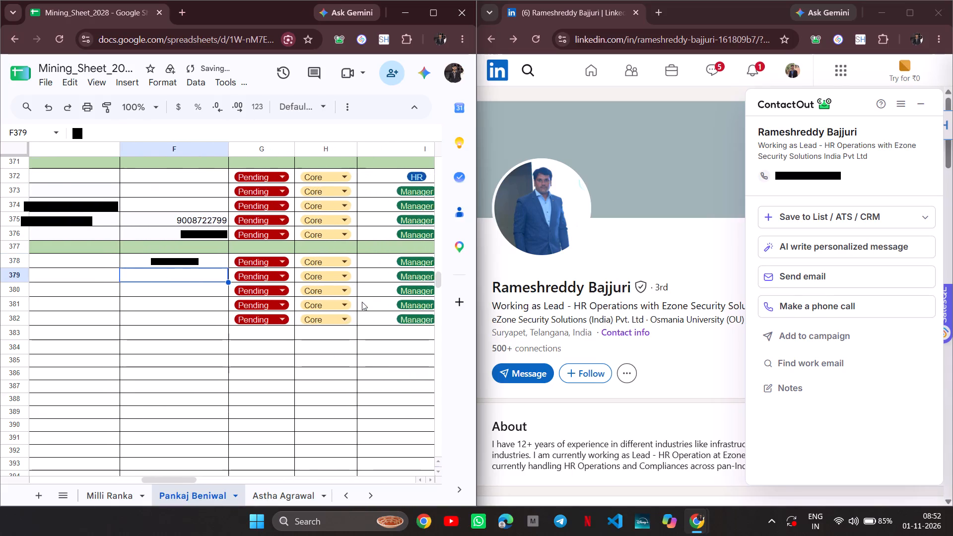
{"action": "scroll", "coordinate": [362, 302], "scroll_direction": "left", "scroll_amount": 1}
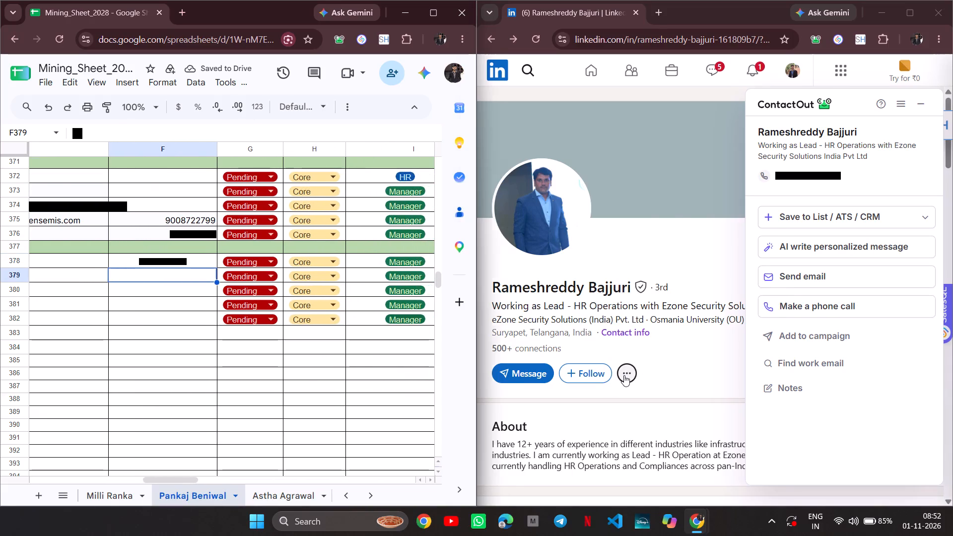
{"action": "left_click", "coordinate": [624, 375]}
{"action": "left_click", "coordinate": [667, 260]}
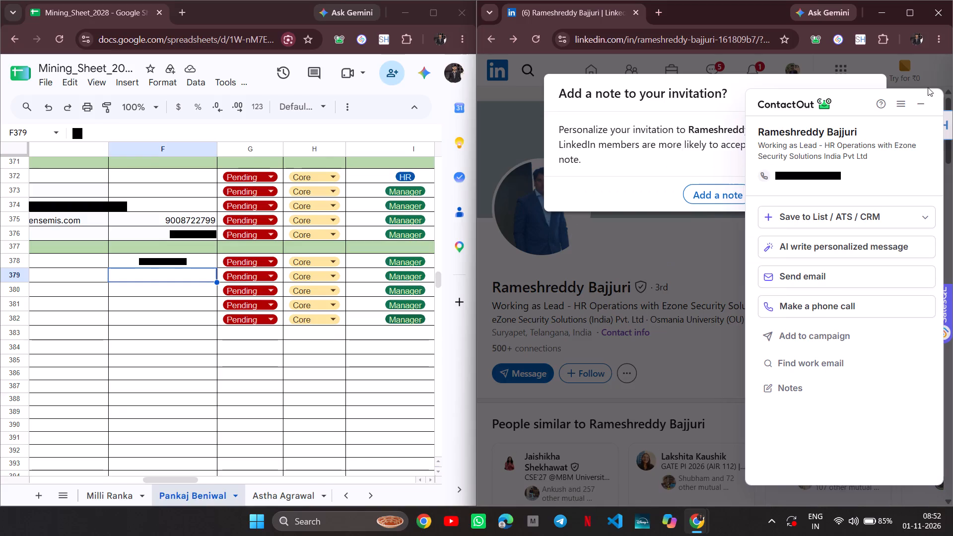
{"action": "left_click", "coordinate": [919, 99]}
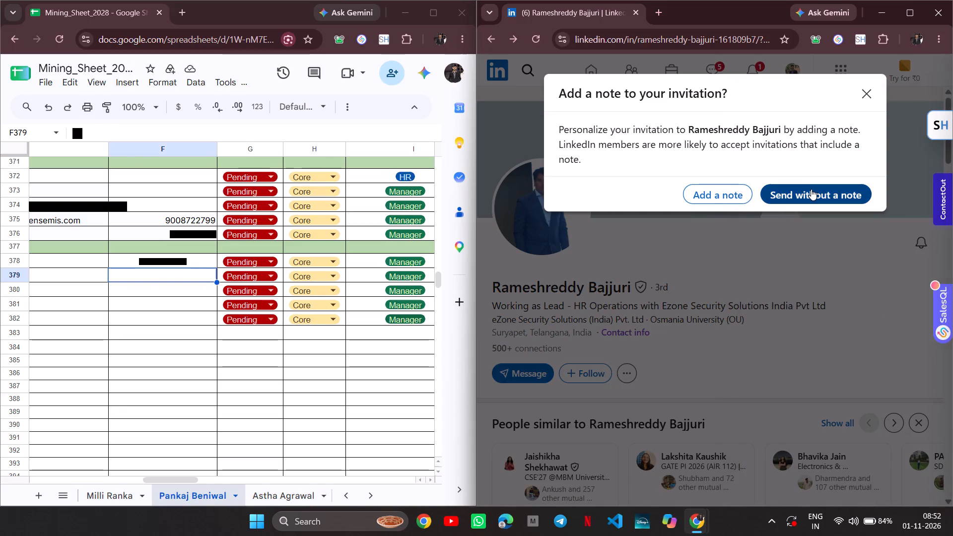
{"action": "left_click", "coordinate": [811, 189]}
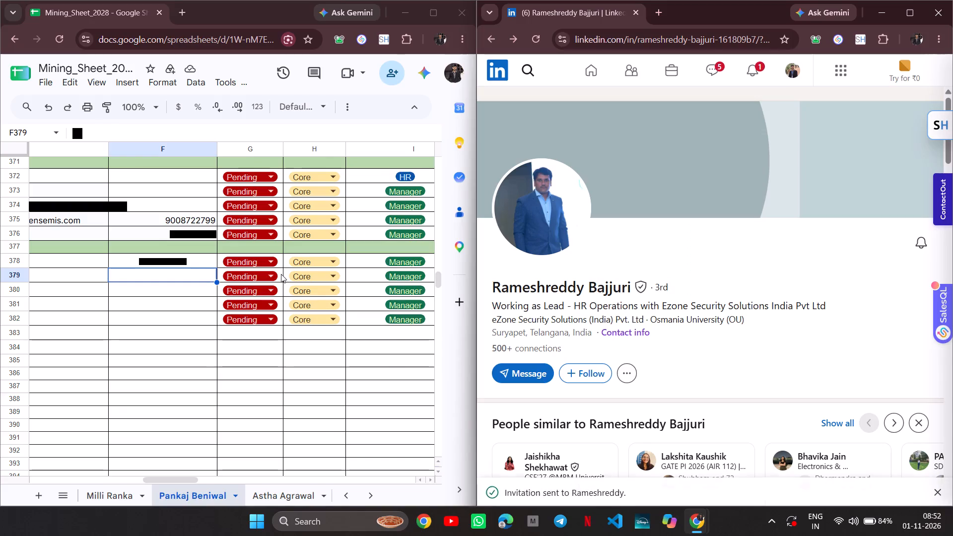
Change the contact's role tag in cell I378 from Manager to HR only.
{"action": "scroll", "coordinate": [395, 278], "scroll_direction": "left", "scroll_amount": 1}
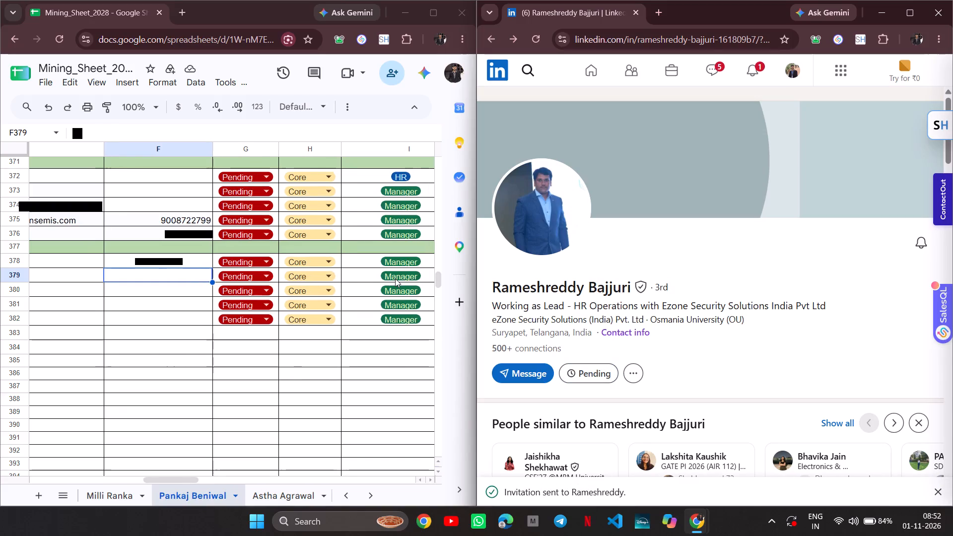
{"action": "scroll", "coordinate": [395, 278], "scroll_direction": "left", "scroll_amount": 1}
{"action": "left_click", "coordinate": [385, 264]}
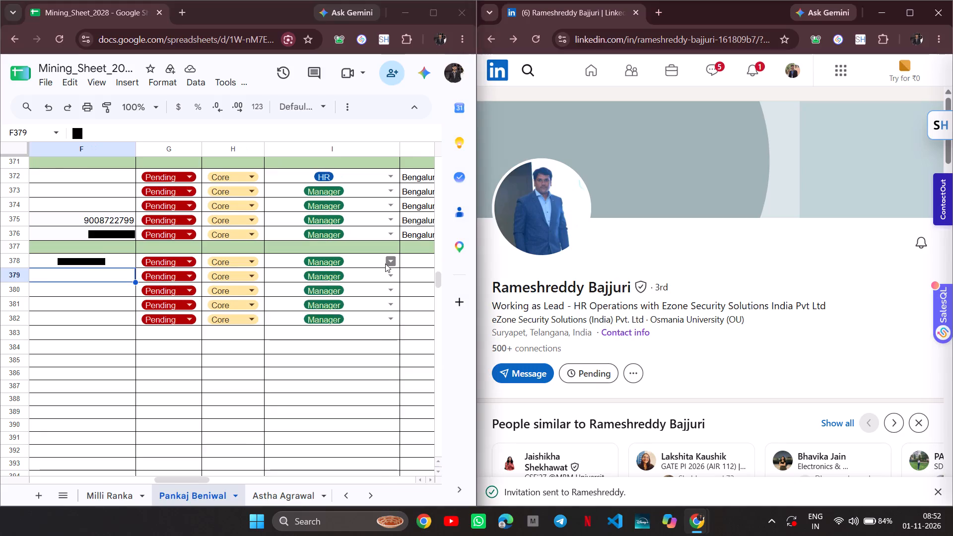
{"action": "left_click", "coordinate": [321, 319]}
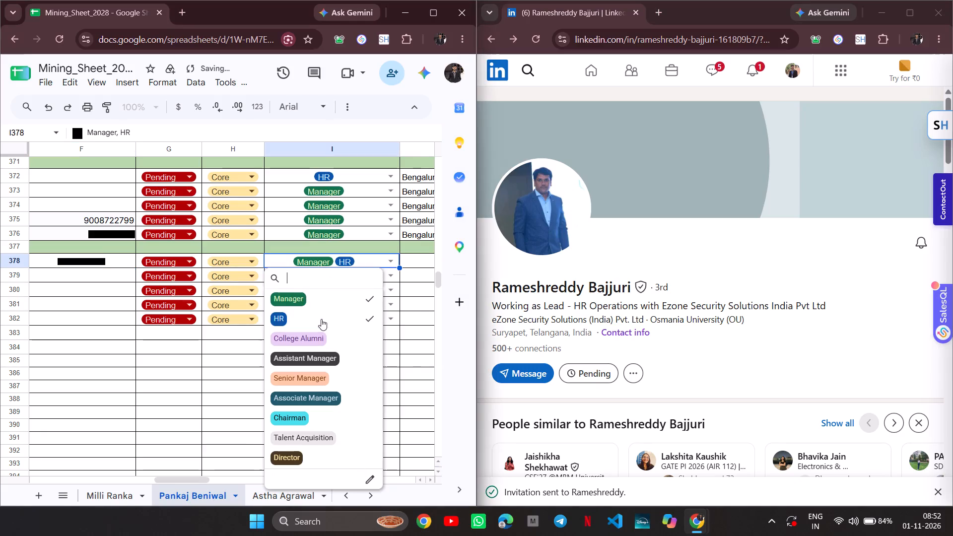
{"action": "left_click", "coordinate": [342, 305]}
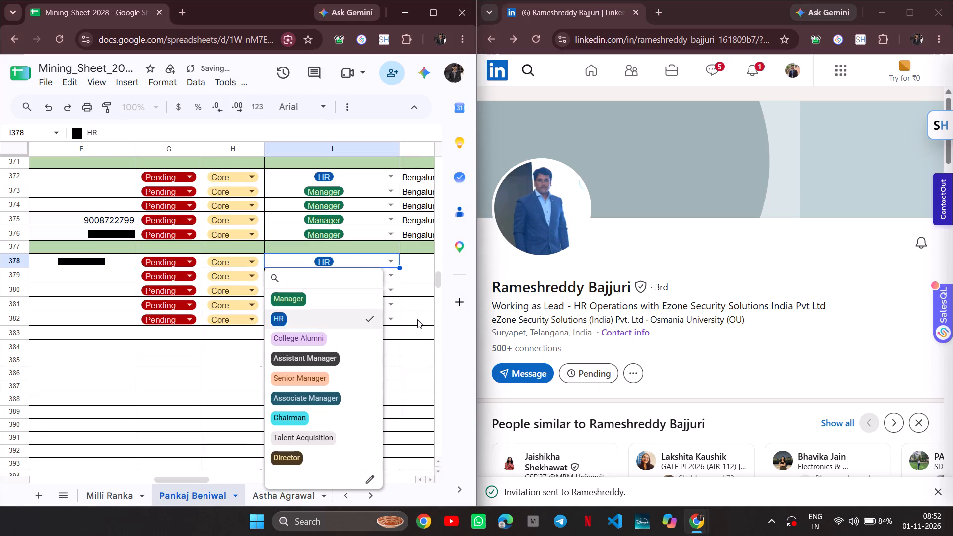
Copy the location Suryapet, Telangana, India from the LinkedIn profile and paste it into cell J378.
{"action": "scroll", "coordinate": [403, 328], "scroll_direction": "left", "scroll_amount": 2}
{"action": "left_click", "coordinate": [404, 262]}
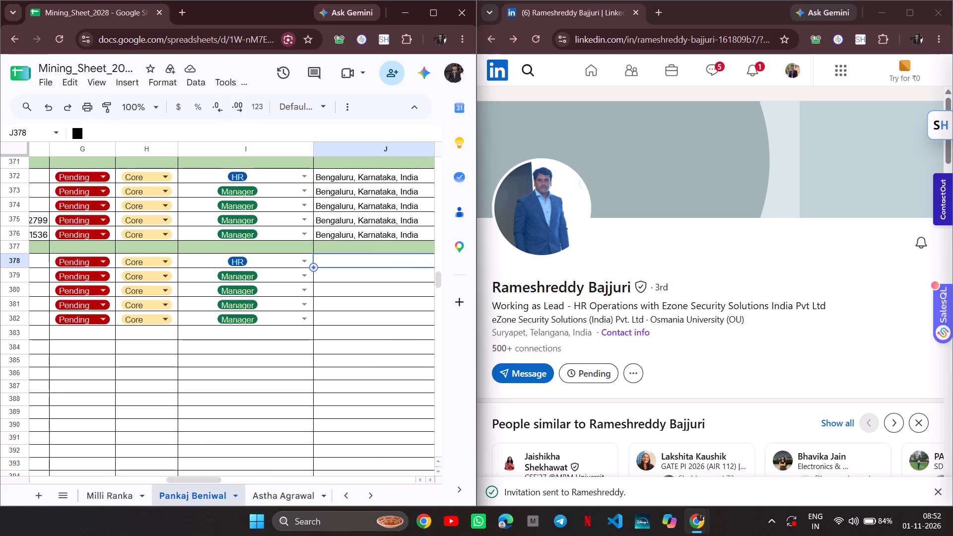
{"action": "left_click_drag", "start_coordinate": [592, 333], "coordinate": [518, 336]}
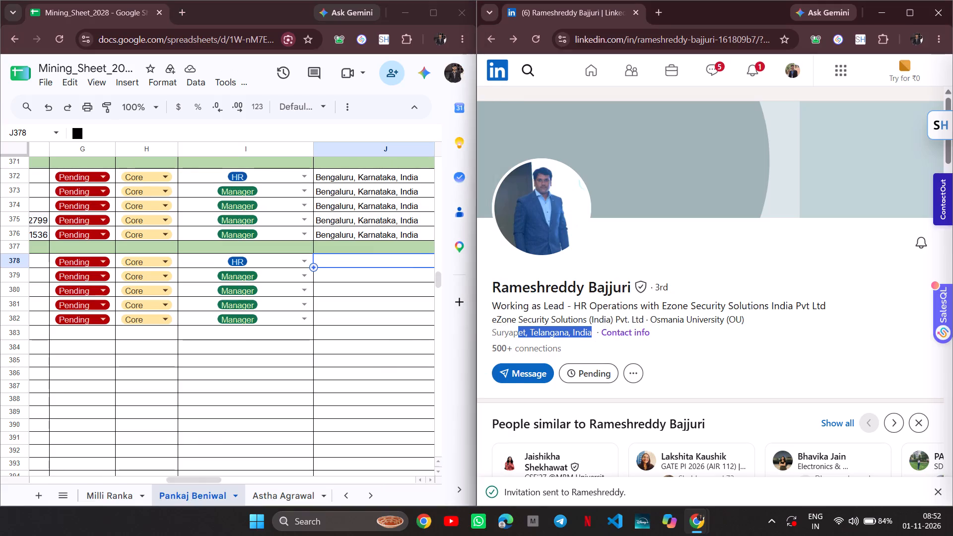
{"action": "left_click_drag", "start_coordinate": [518, 336], "coordinate": [493, 335]}
{"action": "key", "text": "ctrl+c"}
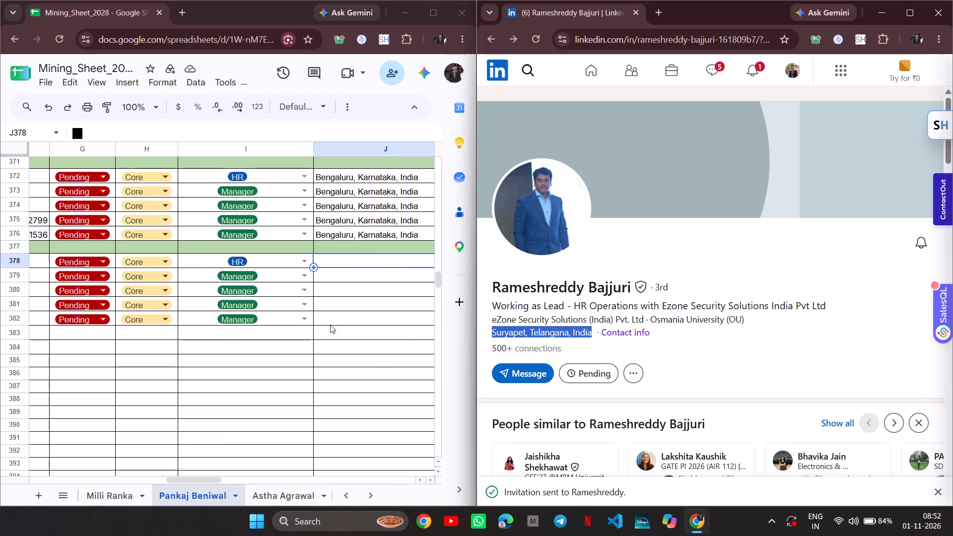
{"action": "double_click", "coordinate": [343, 258]}
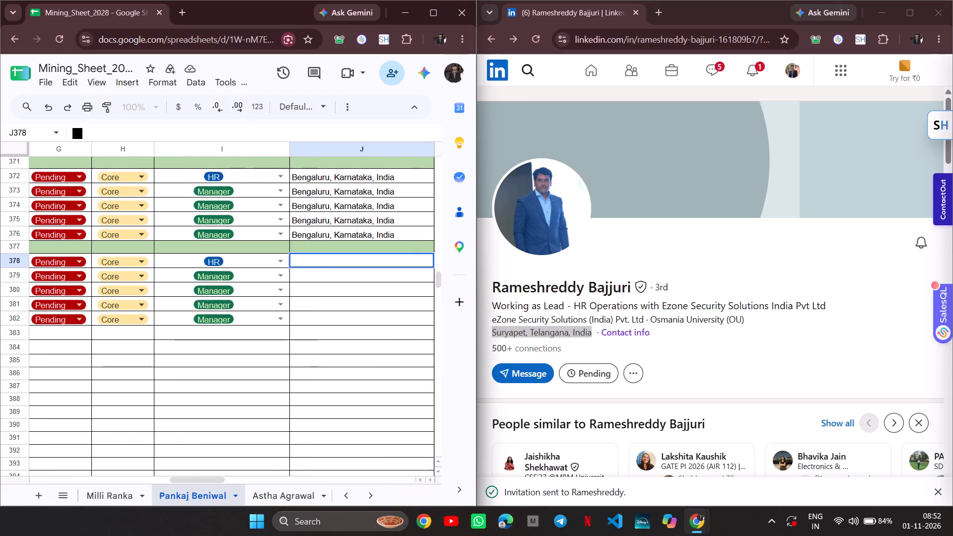
{"action": "key", "text": "ctrl+v"}
{"action": "scroll", "coordinate": [174, 283], "scroll_direction": "right", "scroll_amount": 6}
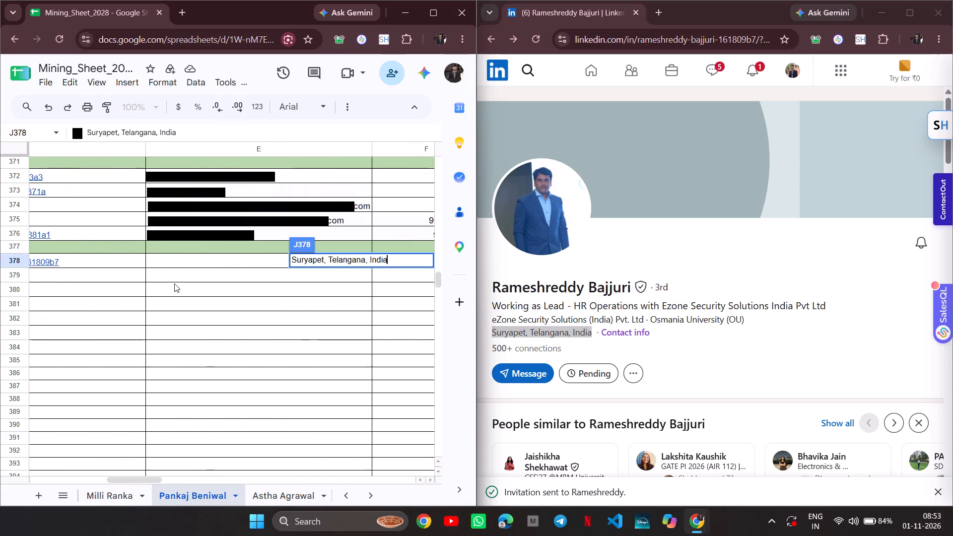
{"action": "left_click", "coordinate": [167, 279]}
Select cell C379 for the name of the next Ezone Security Solutions contact.
{"action": "scroll", "coordinate": [167, 279], "scroll_direction": "right", "scroll_amount": 3}
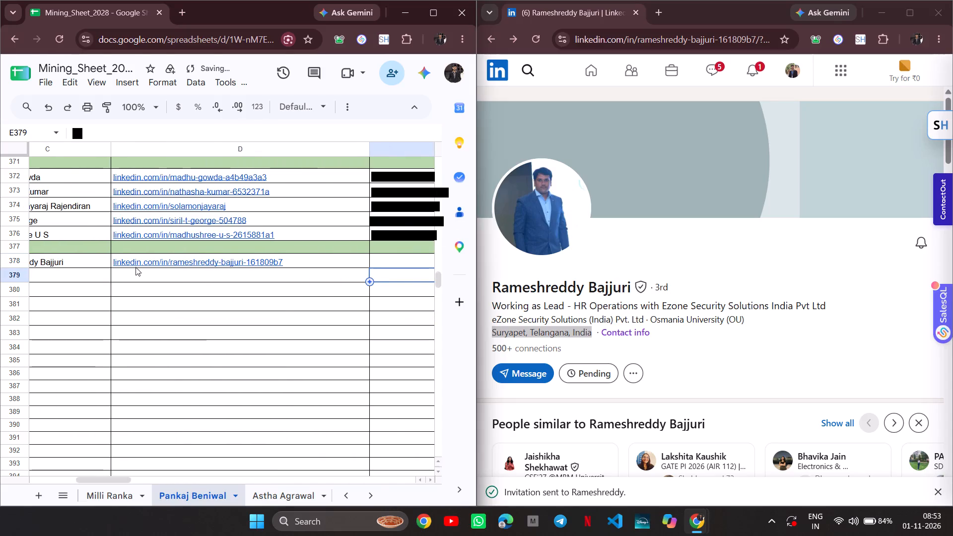
{"action": "scroll", "coordinate": [136, 267], "scroll_direction": "right", "scroll_amount": 2}
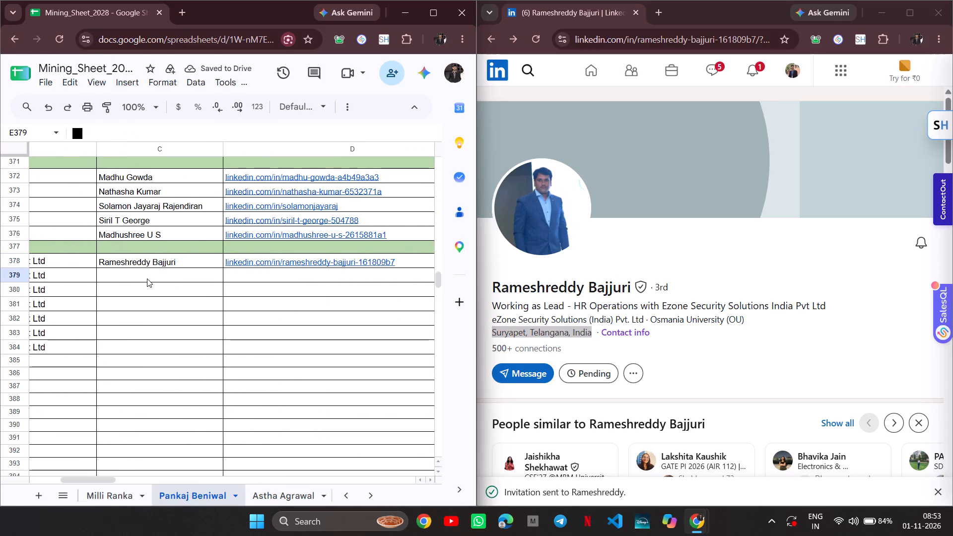
{"action": "left_click", "coordinate": [147, 278]}
{"action": "scroll", "coordinate": [147, 278], "scroll_direction": "right", "scroll_amount": 4}
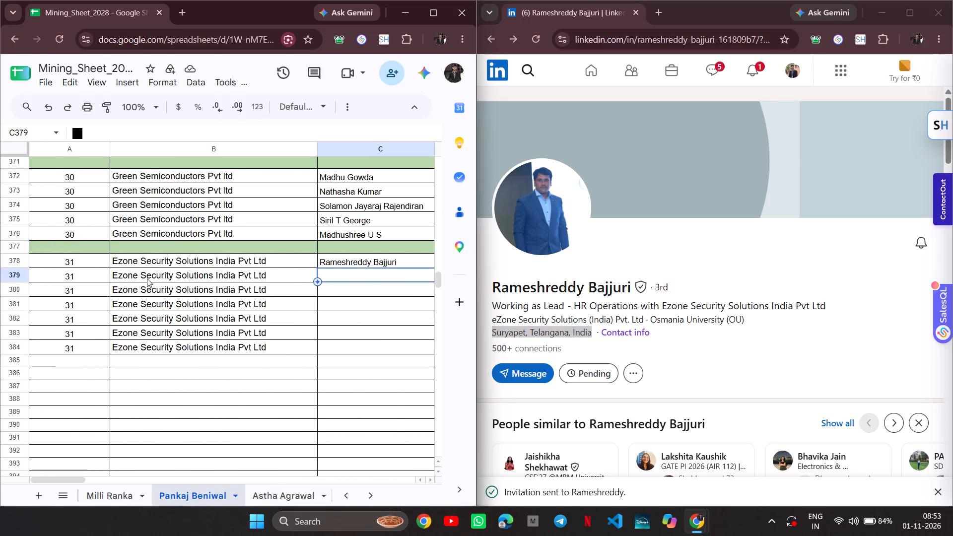
{"action": "scroll", "coordinate": [147, 278], "scroll_direction": "left", "scroll_amount": 2}
{"action": "scroll", "coordinate": [147, 278], "scroll_direction": "right", "scroll_amount": 1}
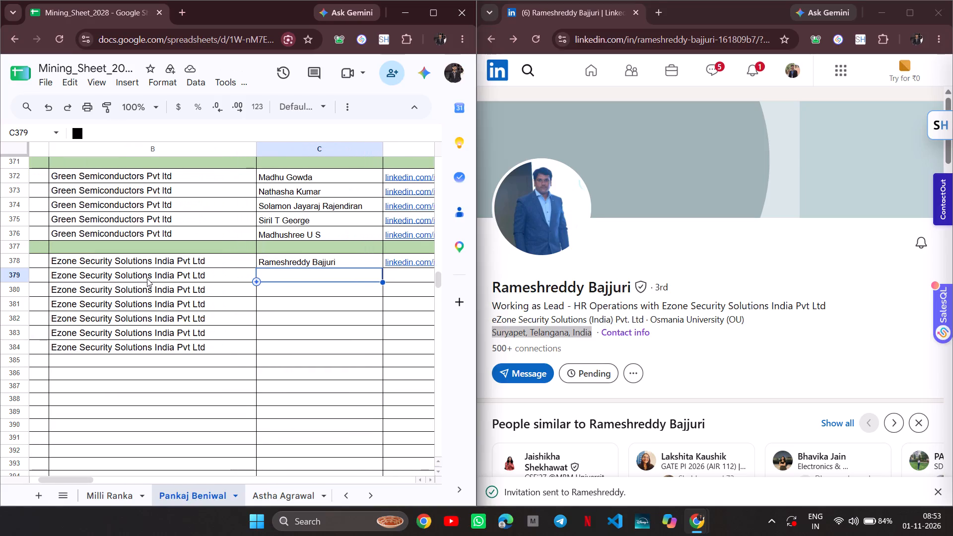
{"action": "scroll", "coordinate": [147, 278], "scroll_direction": "right", "scroll_amount": 1}
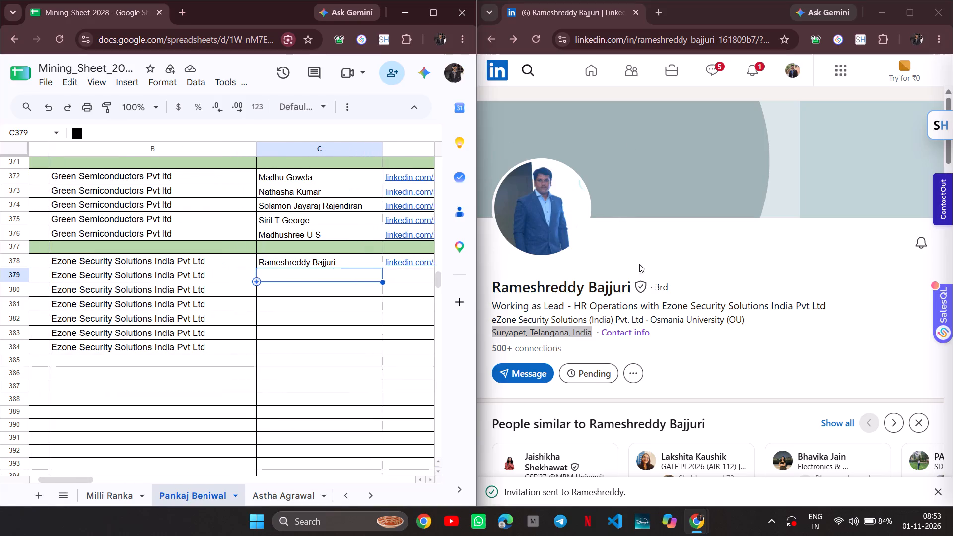
{"action": "scroll", "coordinate": [622, 257], "scroll_direction": "right", "scroll_amount": 1}
Return to the Ezone Security Solutions people listing and open the HR executive's LinkedIn profile.
{"action": "left_click", "coordinate": [772, 127]}
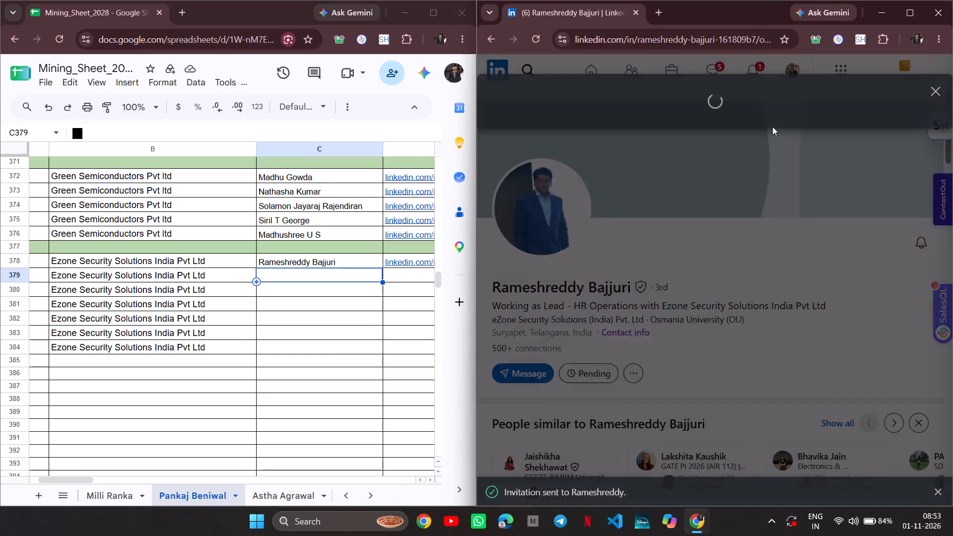
{"action": "left_click", "coordinate": [940, 84]}
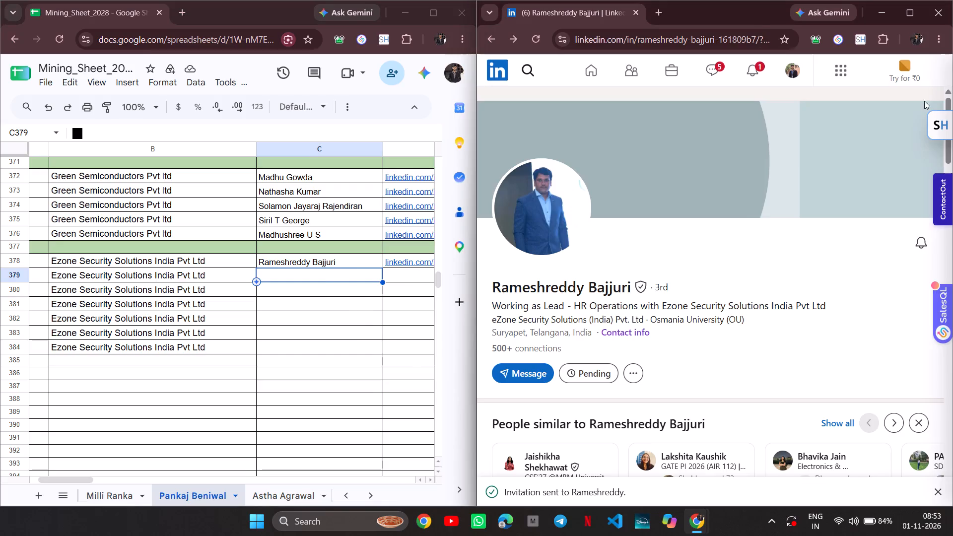
{"action": "scroll", "coordinate": [746, 219], "scroll_direction": "right", "scroll_amount": 6}
{"action": "left_click", "coordinate": [492, 39]}
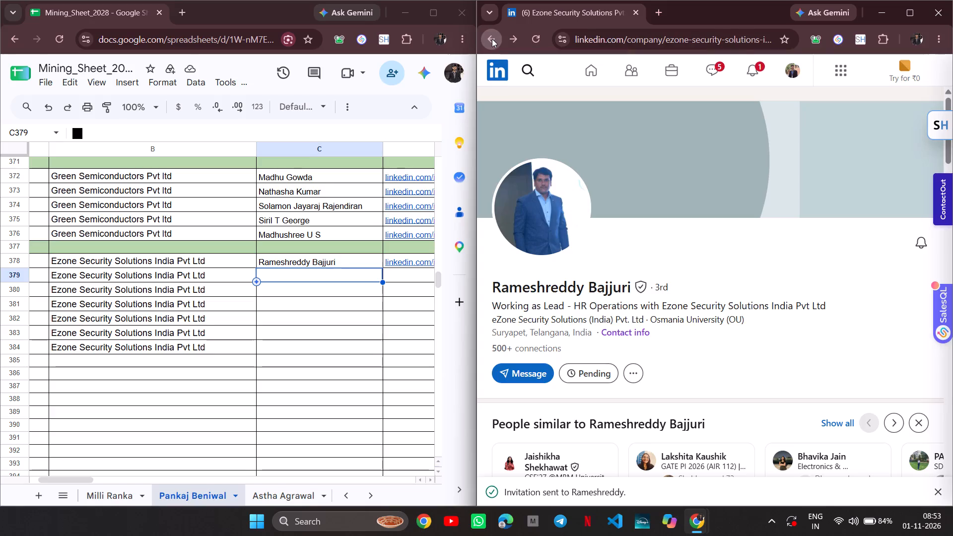
{"action": "scroll", "coordinate": [647, 208], "scroll_direction": "down", "scroll_amount": 3}
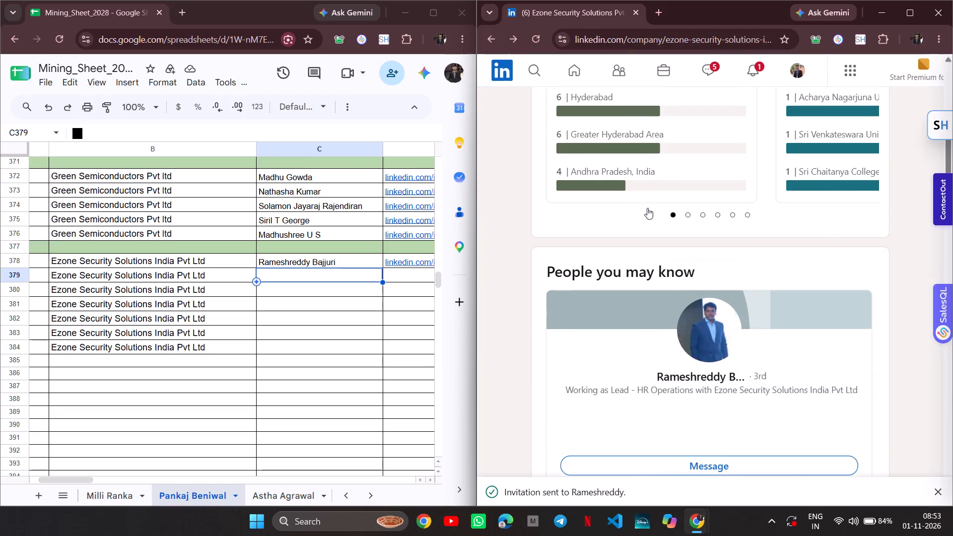
{"action": "scroll", "coordinate": [647, 208], "scroll_direction": "down", "scroll_amount": 5}
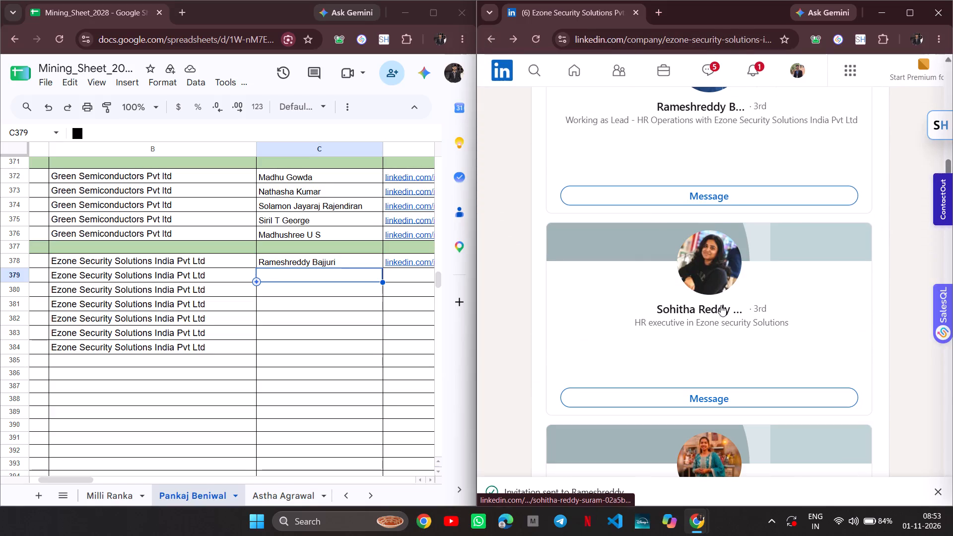
{"action": "left_click", "coordinate": [721, 305]}
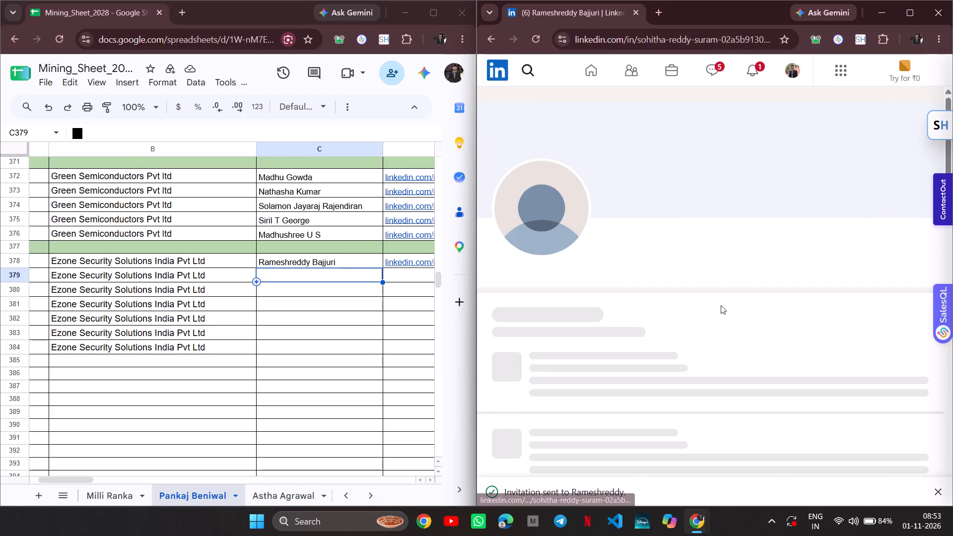
Enter the HR executive's full name in cell C379, spelled as on the LinkedIn profile.
{"action": "double_click", "coordinate": [325, 273]}
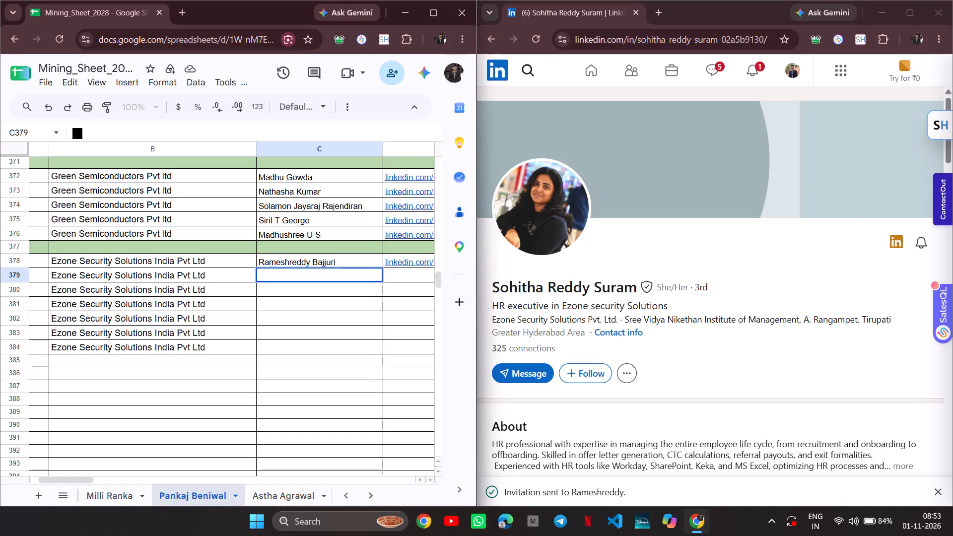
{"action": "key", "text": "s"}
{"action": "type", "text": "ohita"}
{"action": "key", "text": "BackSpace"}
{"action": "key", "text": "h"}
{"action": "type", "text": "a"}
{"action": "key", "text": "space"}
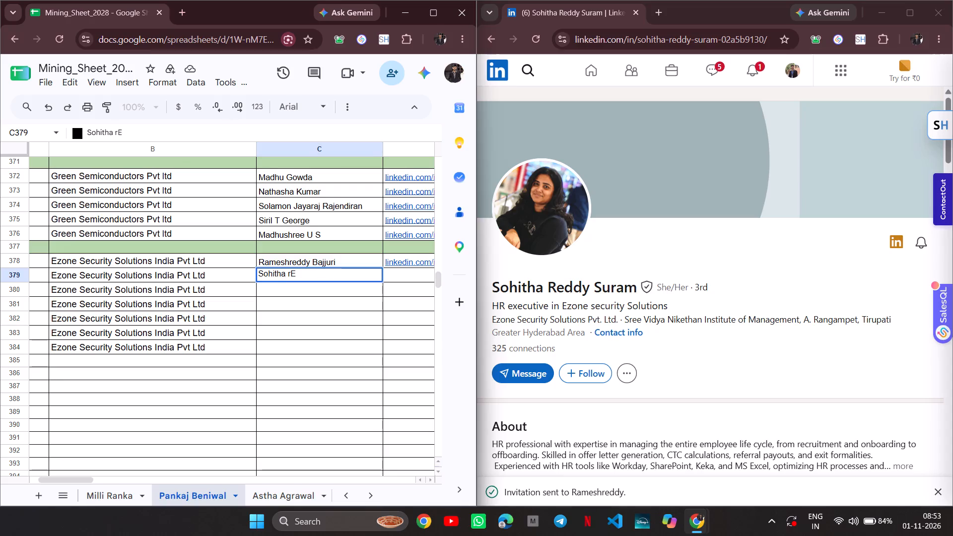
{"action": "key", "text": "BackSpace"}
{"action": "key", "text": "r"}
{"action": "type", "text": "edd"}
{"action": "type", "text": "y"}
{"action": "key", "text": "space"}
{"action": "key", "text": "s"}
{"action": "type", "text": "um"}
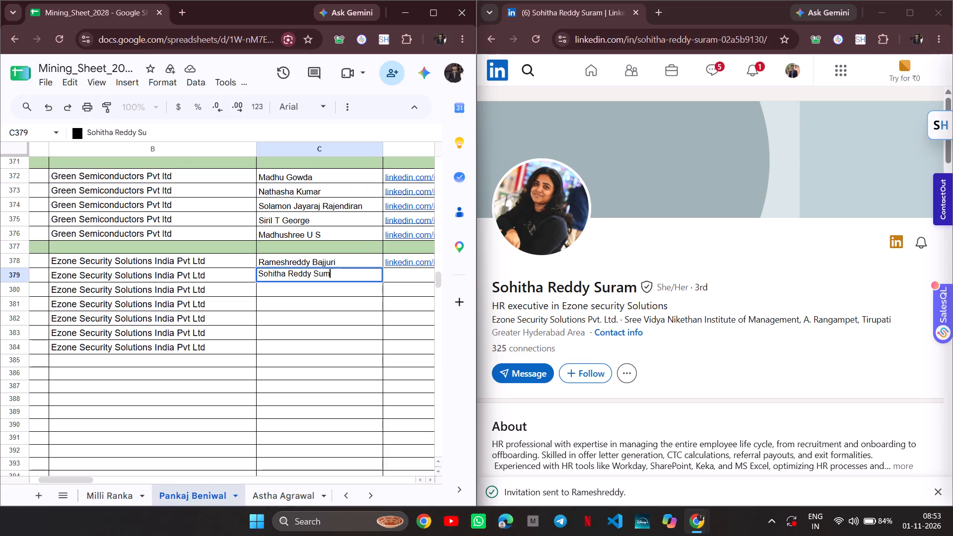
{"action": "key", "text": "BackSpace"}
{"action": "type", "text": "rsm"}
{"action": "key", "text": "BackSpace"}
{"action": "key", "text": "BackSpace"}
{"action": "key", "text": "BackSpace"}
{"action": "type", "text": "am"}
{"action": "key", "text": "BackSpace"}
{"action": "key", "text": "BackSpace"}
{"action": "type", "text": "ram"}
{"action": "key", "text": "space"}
{"action": "scroll", "coordinate": [334, 314], "scroll_direction": "left", "scroll_amount": 2}
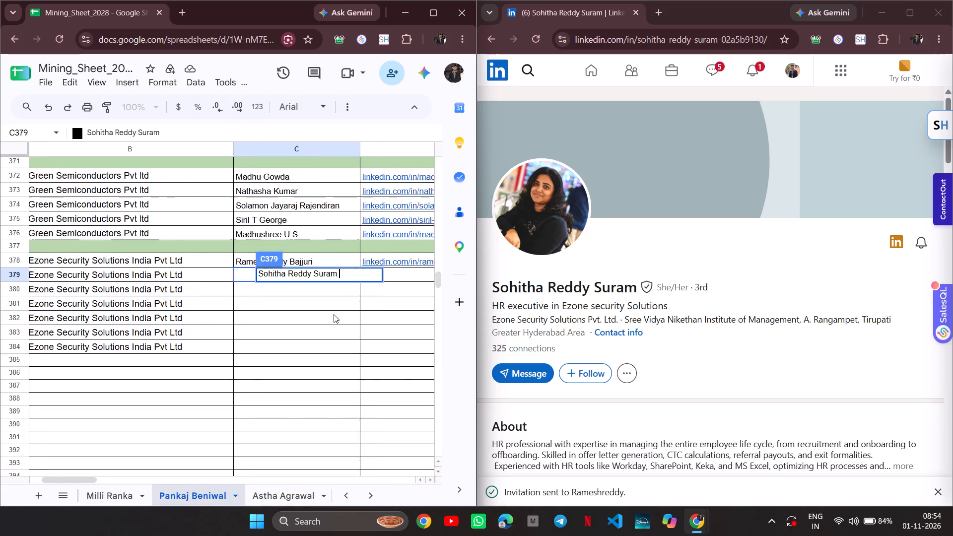
{"action": "scroll", "coordinate": [334, 314], "scroll_direction": "left", "scroll_amount": 2}
{"action": "left_click", "coordinate": [326, 300]}
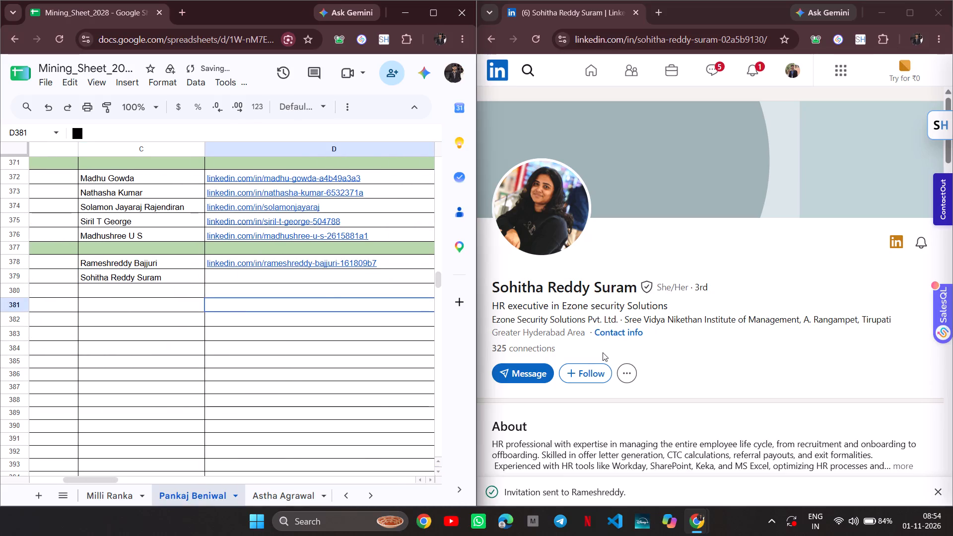
Copy the HR executive's profile link from the LinkedIn contact info into cell D379, removing the leading line break.
{"action": "left_click", "coordinate": [619, 337]}
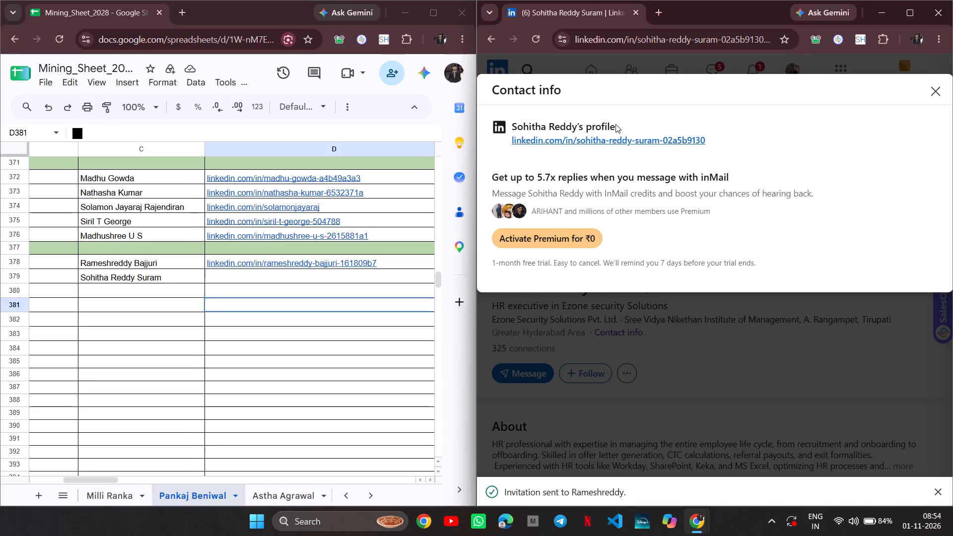
{"action": "left_click_drag", "start_coordinate": [613, 125], "coordinate": [615, 129]}
{"action": "left_click_drag", "start_coordinate": [615, 129], "coordinate": [704, 144]}
{"action": "key", "text": "ctrl+c"}
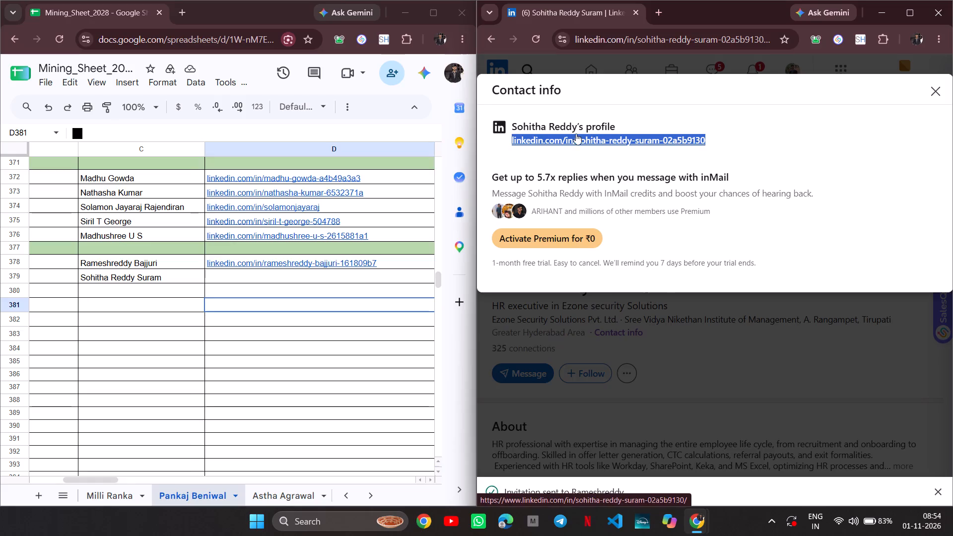
{"action": "double_click", "coordinate": [346, 277]}
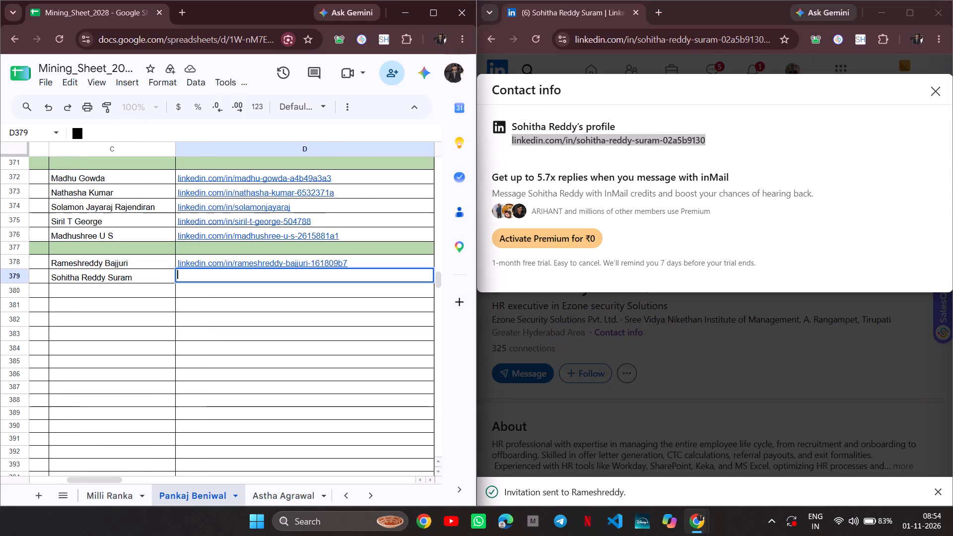
{"action": "key", "text": "ctrl+v"}
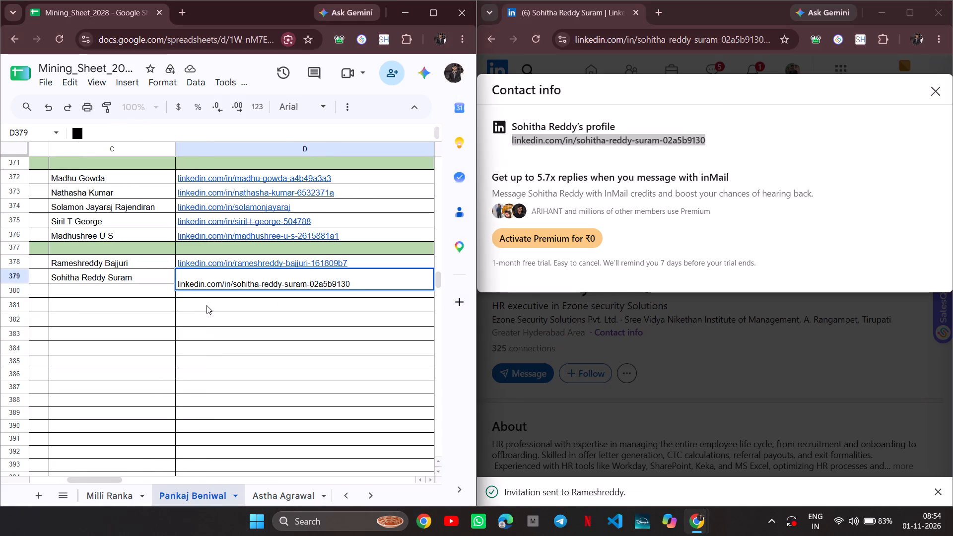
{"action": "left_click", "coordinate": [194, 280]}
{"action": "key", "text": "Left"}
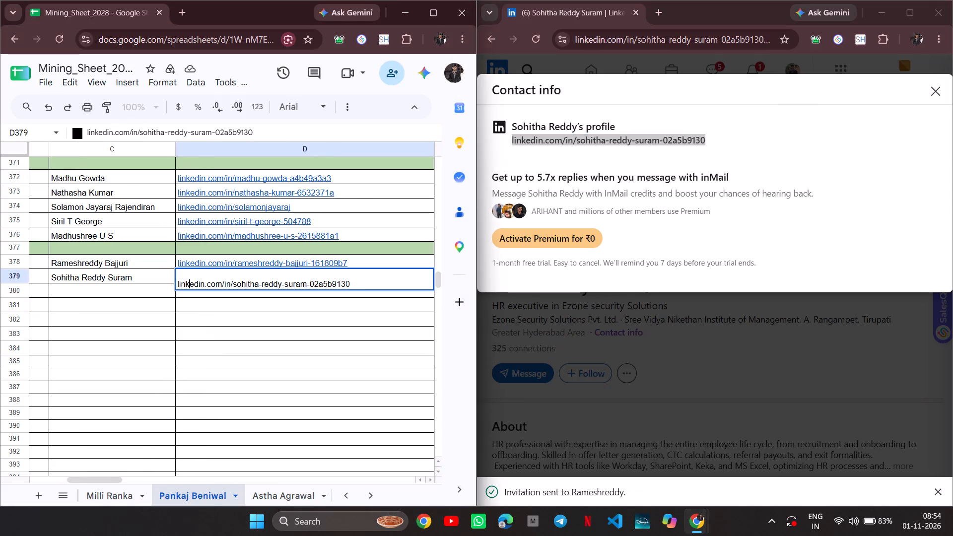
{"action": "key", "text": "Left"}
{"action": "key", "text": "Left"}
{"action": "key", "text": "Left"}
{"action": "key", "text": "Left"}
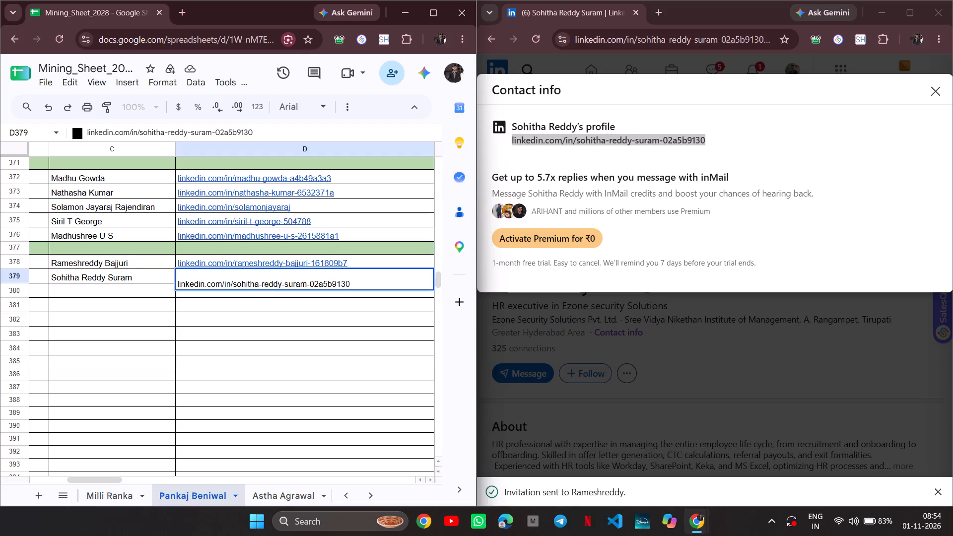
{"action": "key", "text": "BackSpace"}
{"action": "left_click", "coordinate": [214, 303]}
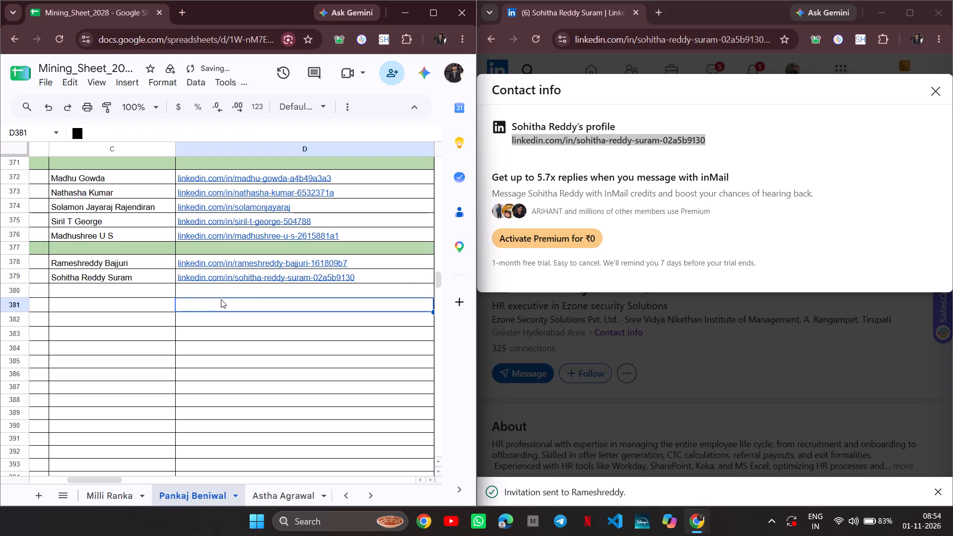
Select cell E379 and check ContactOut and the LinkedIn contact info for the HR executive's contact details.
{"action": "scroll", "coordinate": [274, 292], "scroll_direction": "left", "scroll_amount": 4}
{"action": "left_click", "coordinate": [259, 273]}
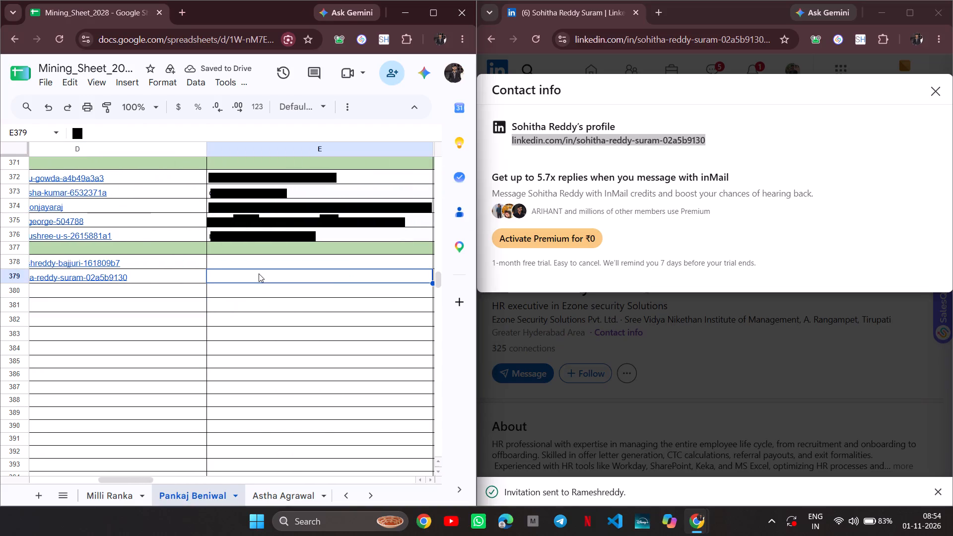
{"action": "left_click", "coordinate": [933, 90]}
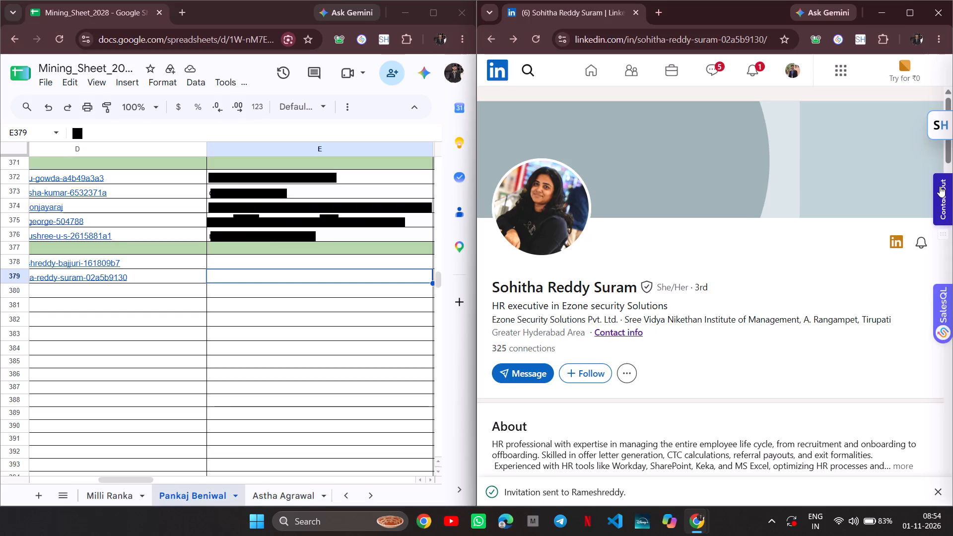
{"action": "left_click", "coordinate": [940, 186]}
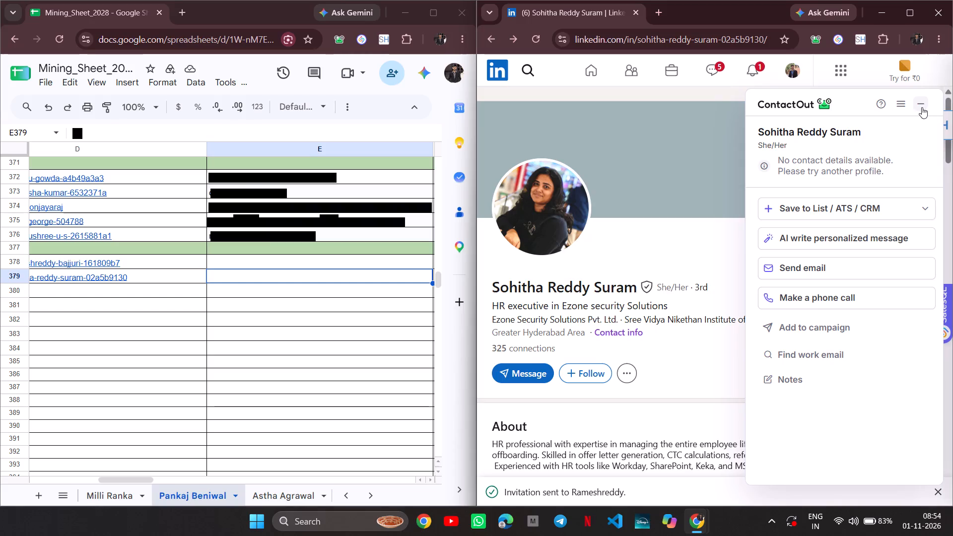
{"action": "left_click", "coordinate": [922, 107]}
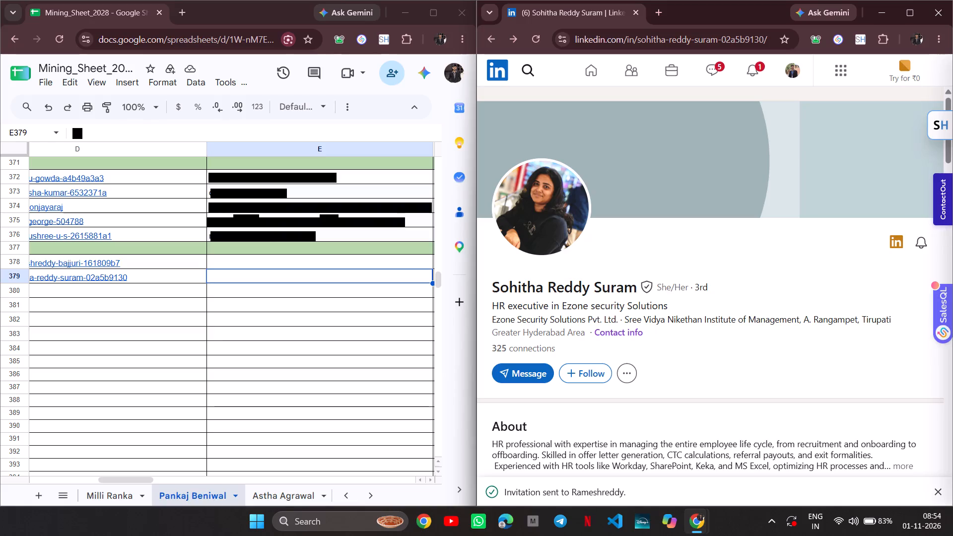
{"action": "left_click", "coordinate": [626, 337]}
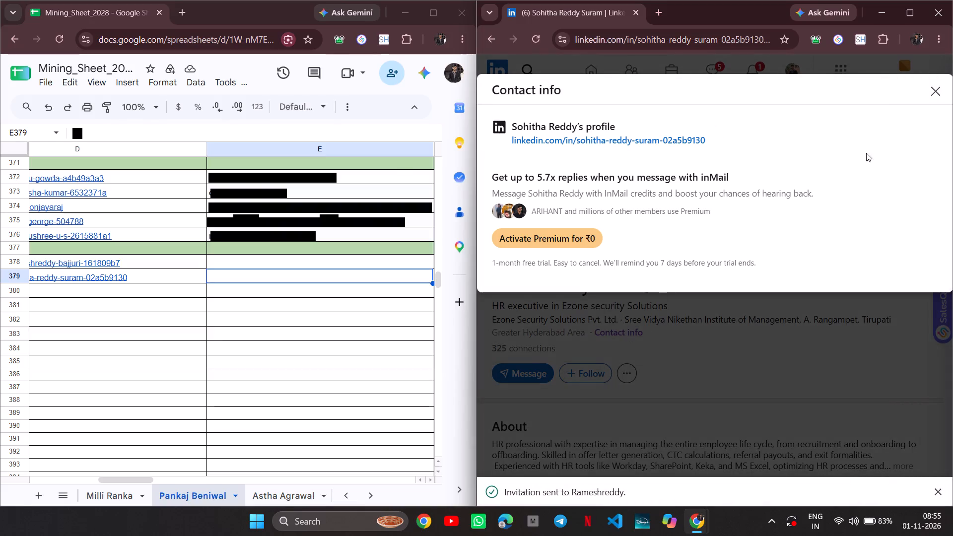
{"action": "left_click", "coordinate": [935, 94]}
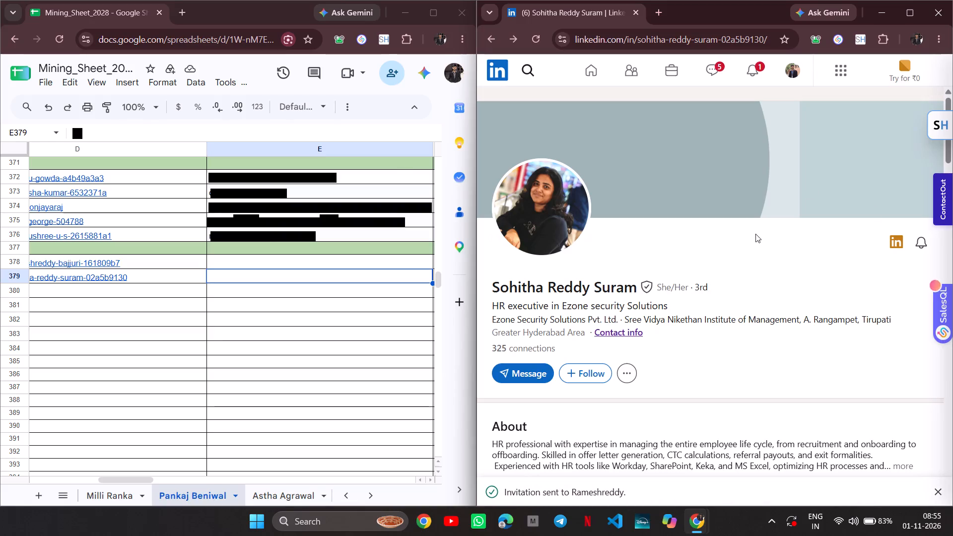
Reveal the HR executive's email and phone details in SalesQL and add the contact to My First Folder.
{"action": "left_click", "coordinate": [942, 322]}
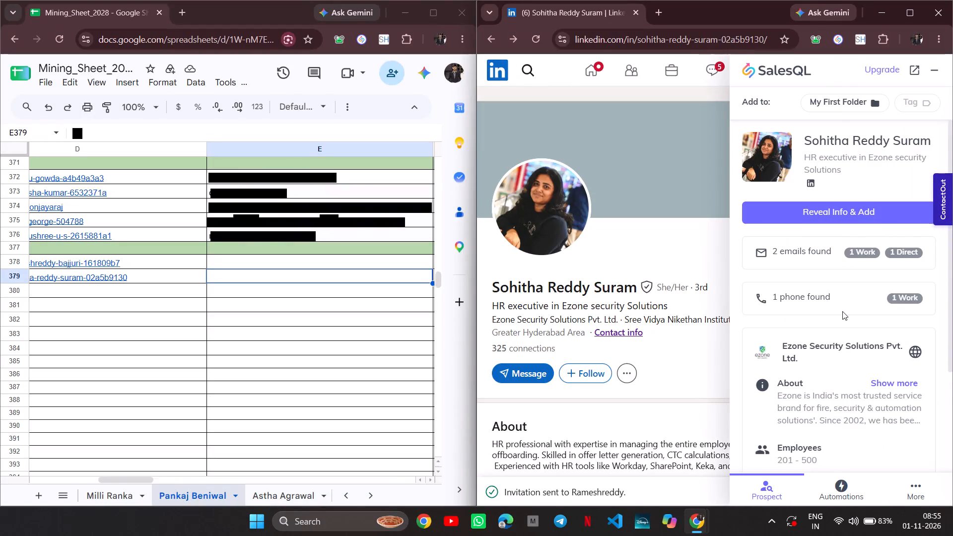
{"action": "left_click", "coordinate": [861, 248]}
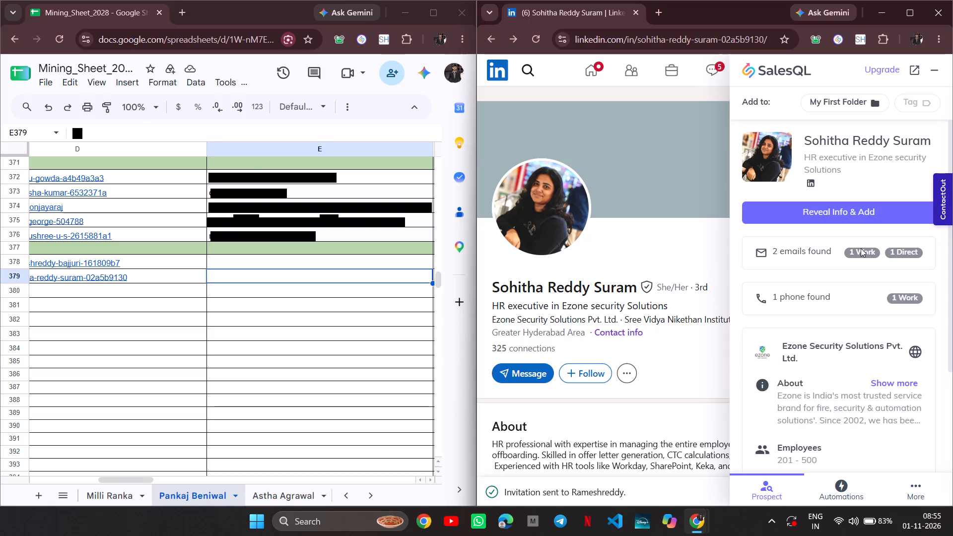
{"action": "left_click", "coordinate": [852, 213]}
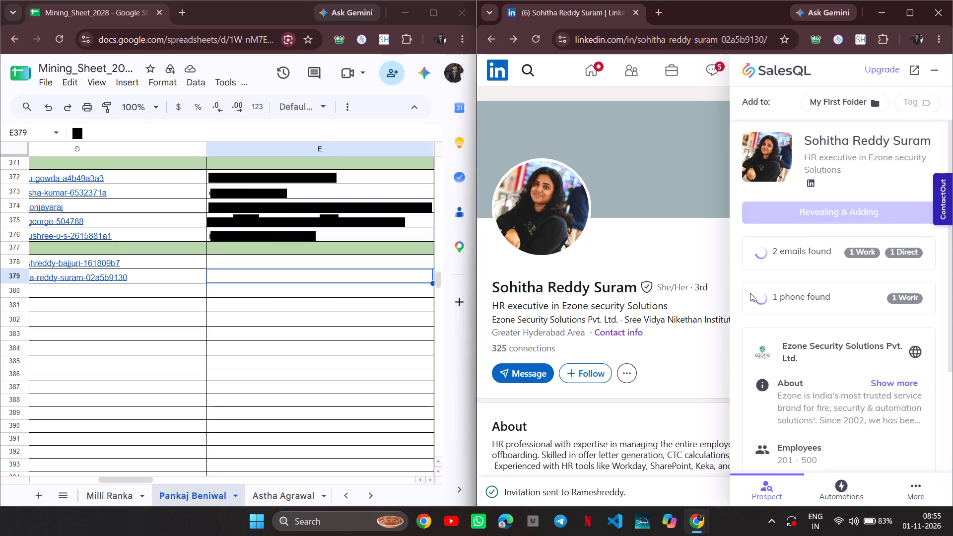
Copy the HR executive's work email from SalesQL into cell E379.
{"action": "left_click", "coordinate": [849, 408]}
{"action": "left_click", "coordinate": [888, 217]}
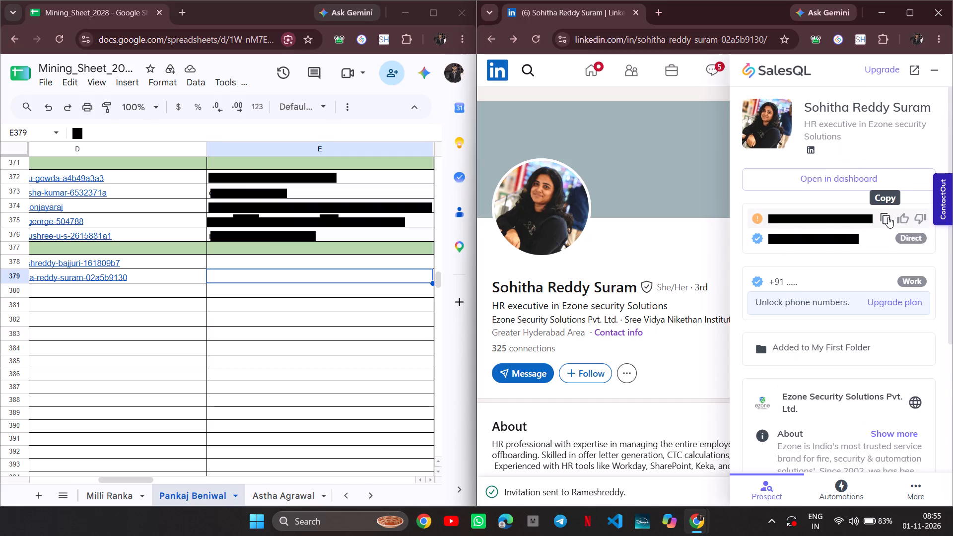
{"action": "left_click", "coordinate": [221, 278]}
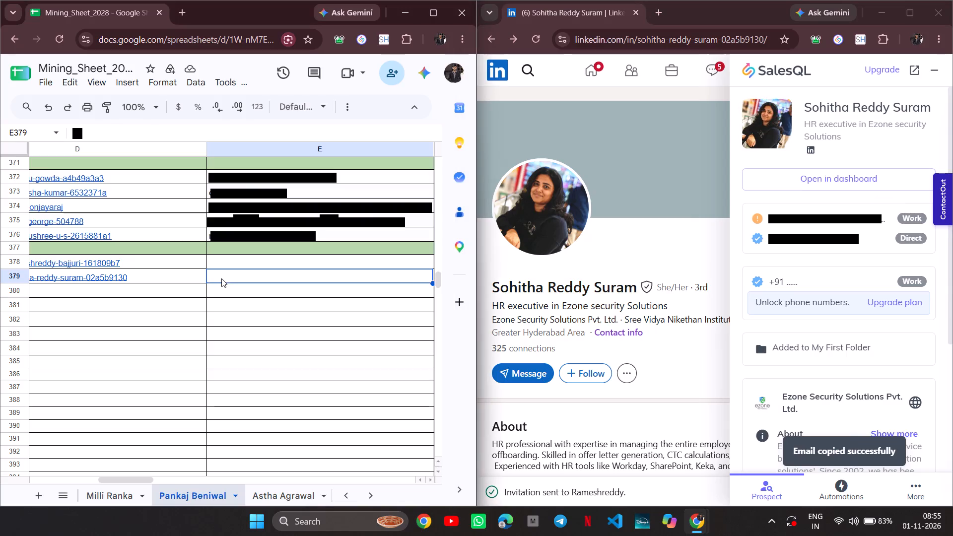
{"action": "double_click", "coordinate": [221, 278]}
{"action": "left_click", "coordinate": [221, 278]}
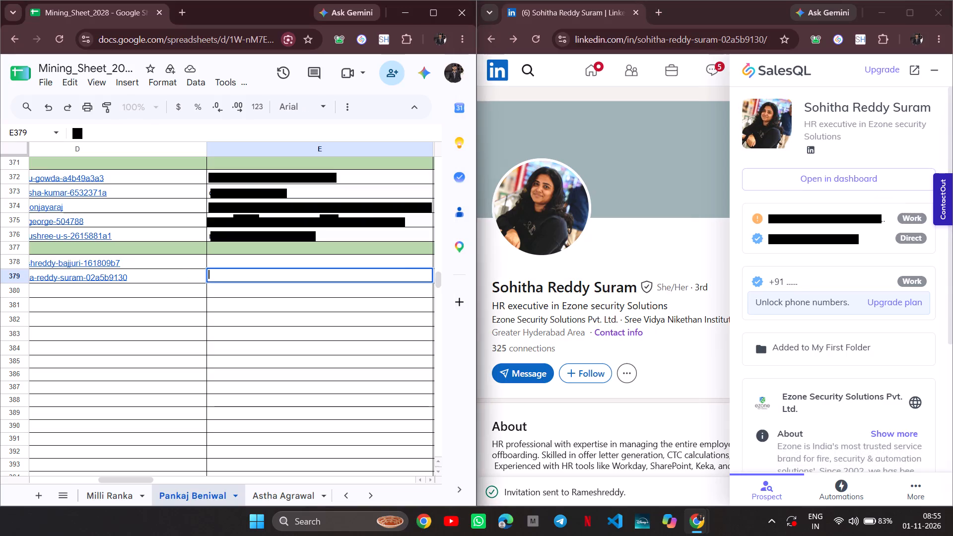
{"action": "key", "text": "ctrl+v"}
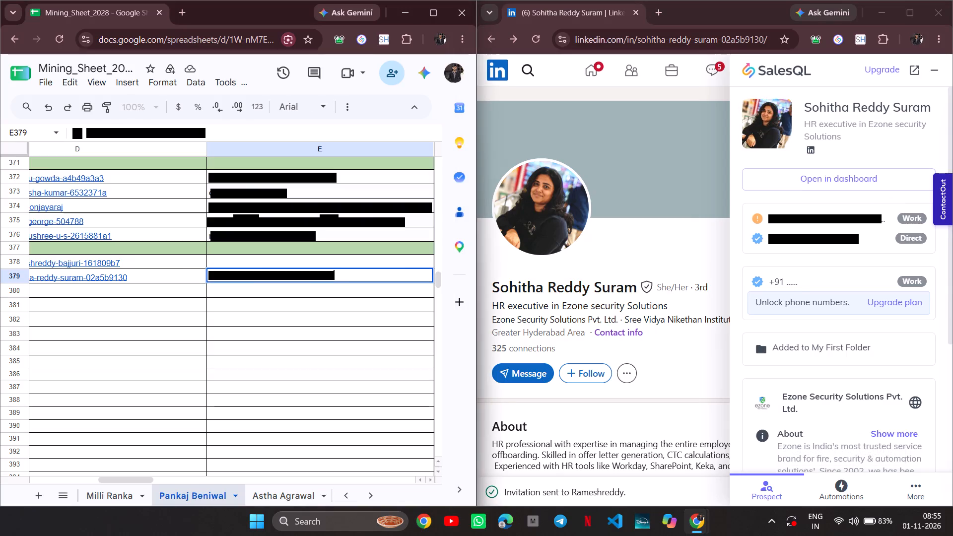
Append "and" and the HR executive's direct email from SalesQL after the work email in cell E379.
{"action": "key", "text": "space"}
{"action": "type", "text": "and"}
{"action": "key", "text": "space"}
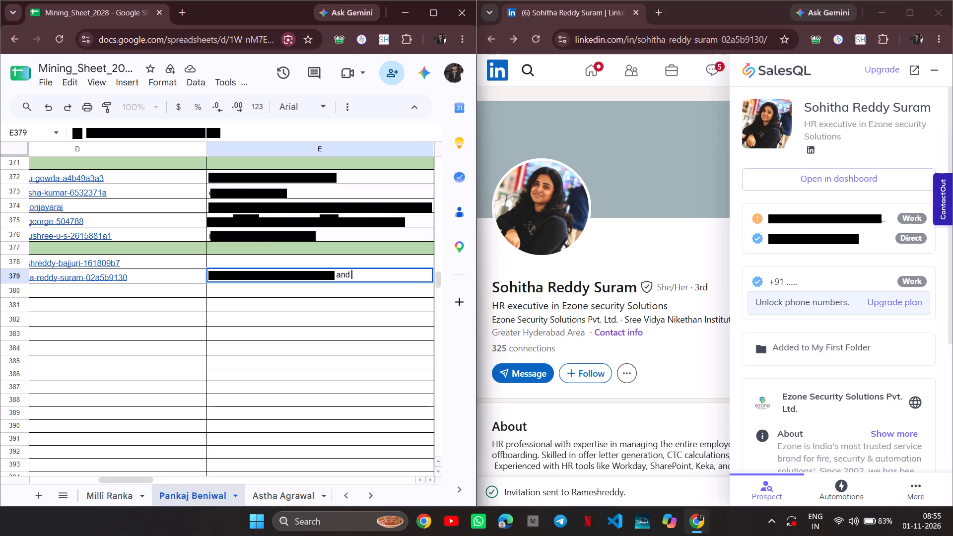
{"action": "left_click", "coordinate": [886, 237]}
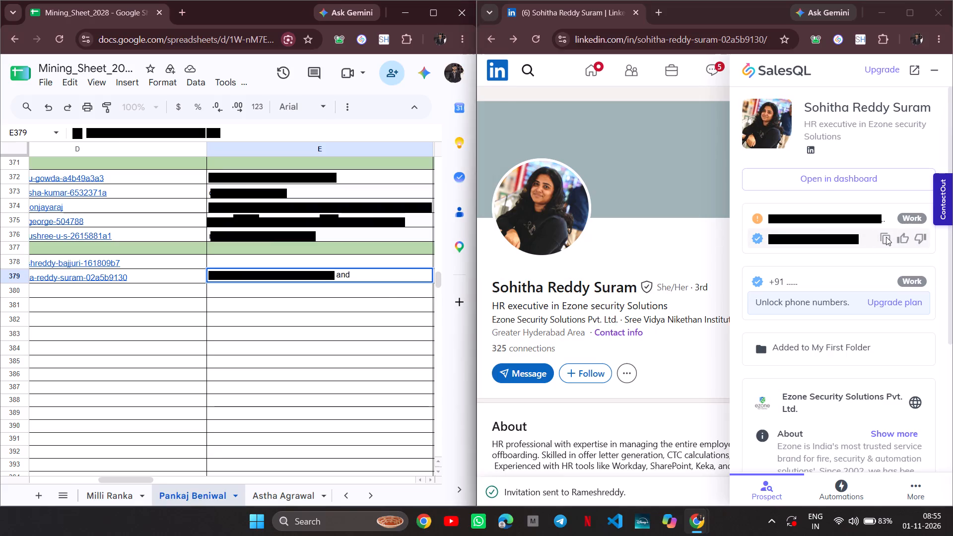
{"action": "left_click", "coordinate": [371, 273]}
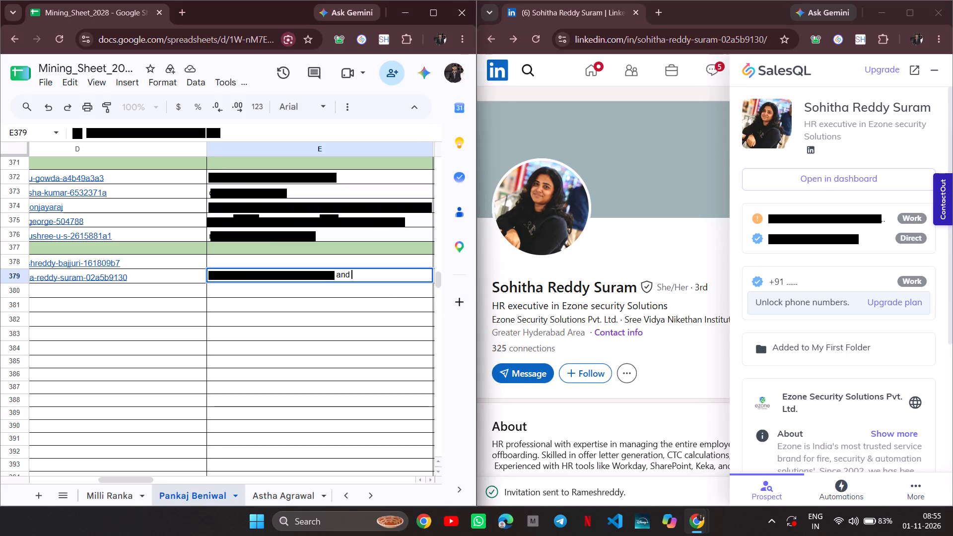
{"action": "key", "text": "ctrl+v"}
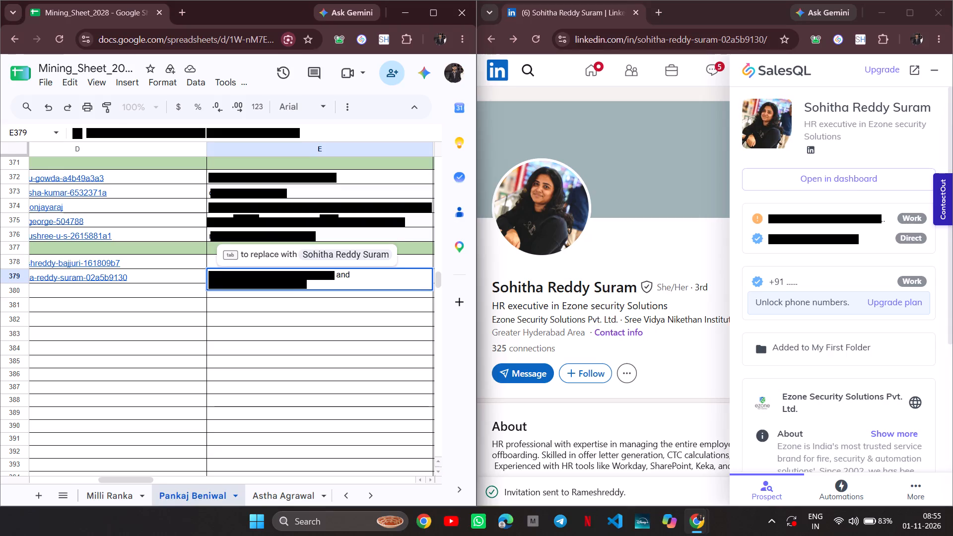
Replace the word "and" between the two emails in cell E379 with an ampersand.
{"action": "left_click", "coordinate": [354, 274]}
{"action": "key", "text": "BackSpace"}
{"action": "key", "text": "BackSpace"}
{"action": "key", "text": "BackSpace"}
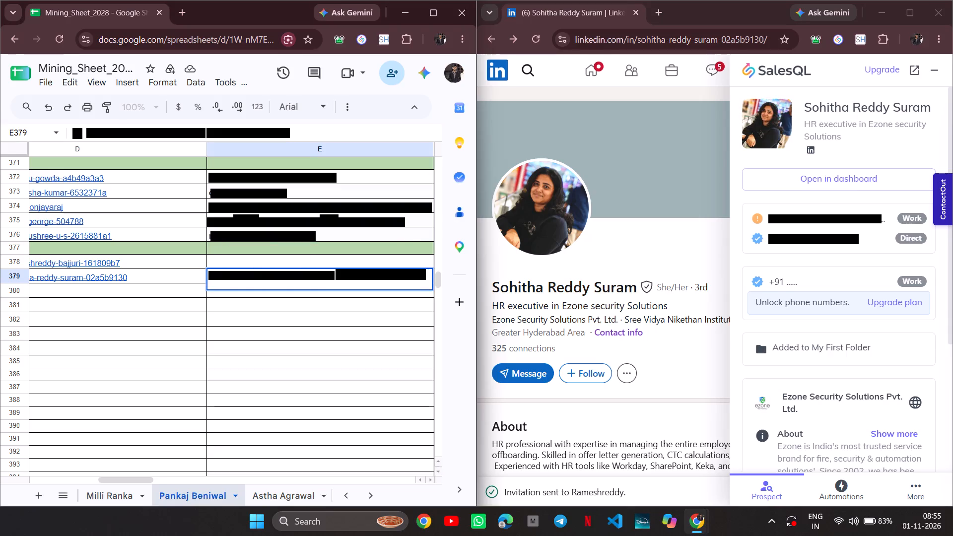
{"action": "key", "text": "BackSpace"}
{"action": "key", "text": "shift+ampersand"}
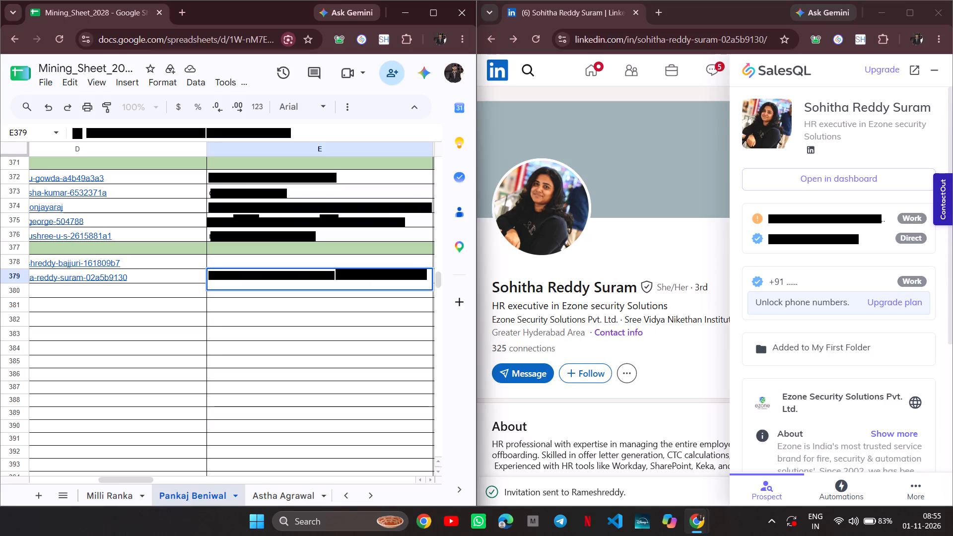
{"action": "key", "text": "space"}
{"action": "left_click", "coordinate": [347, 293]}
Auto-fit the width of column E to its contents.
{"action": "scroll", "coordinate": [321, 304], "scroll_direction": "left", "scroll_amount": 4}
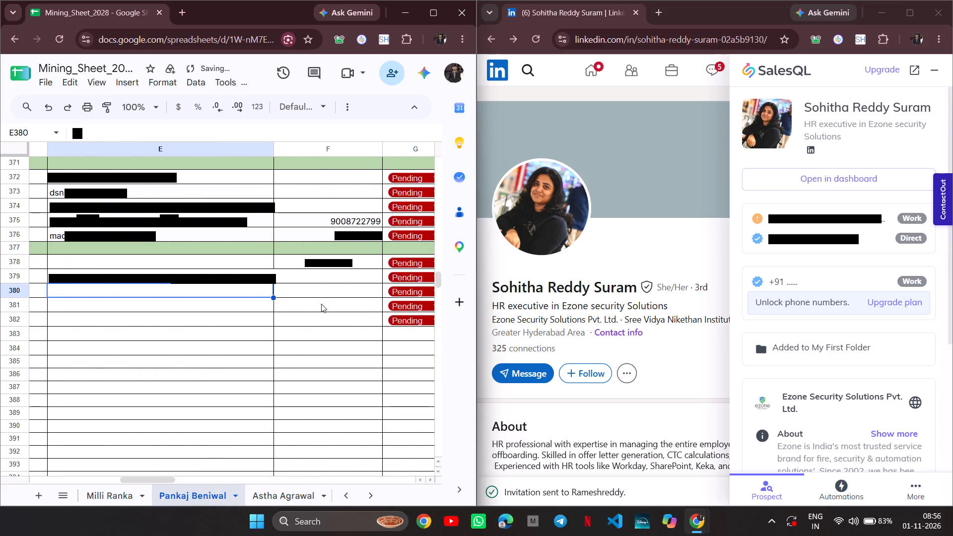
{"action": "left_click", "coordinate": [313, 274]}
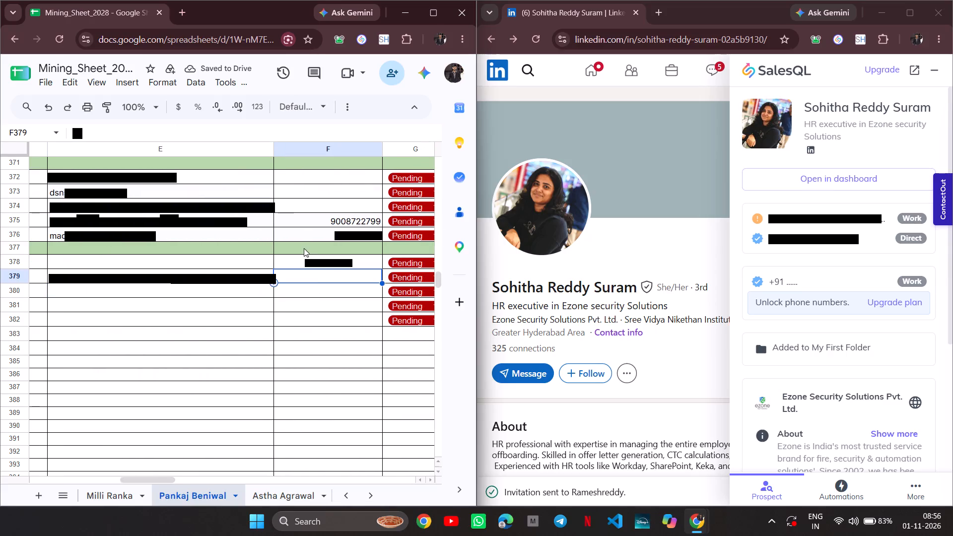
{"action": "double_click", "coordinate": [272, 146]}
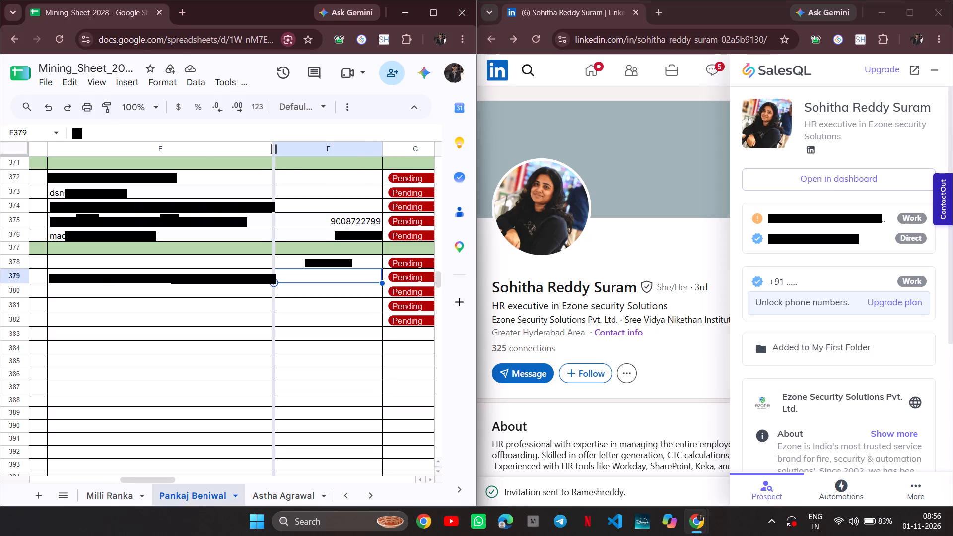
Right-align the phone number in cell F378 with the sheet temporarily maximized, restoring it beside the LinkedIn profile when done.
{"action": "scroll", "coordinate": [395, 285], "scroll_direction": "left", "scroll_amount": 1}
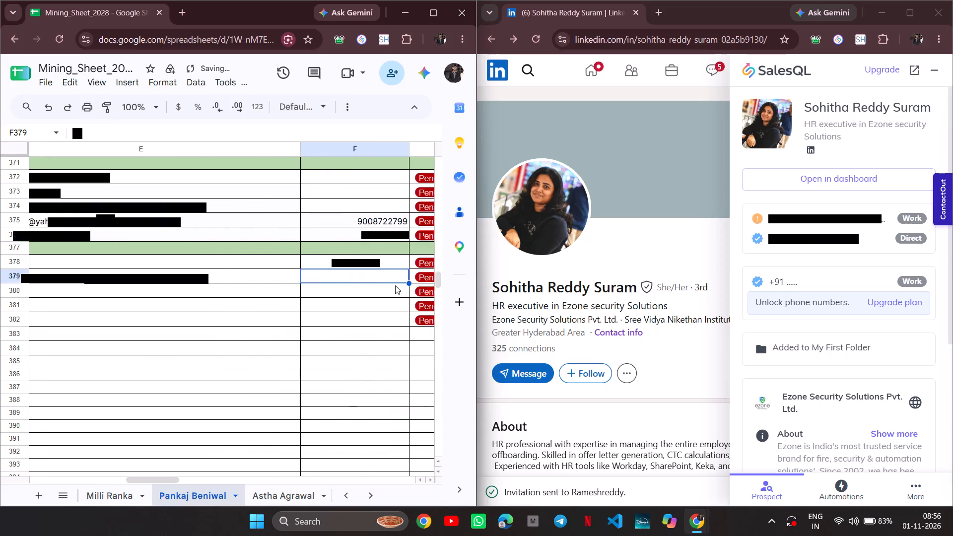
{"action": "scroll", "coordinate": [395, 285], "scroll_direction": "left", "scroll_amount": 1}
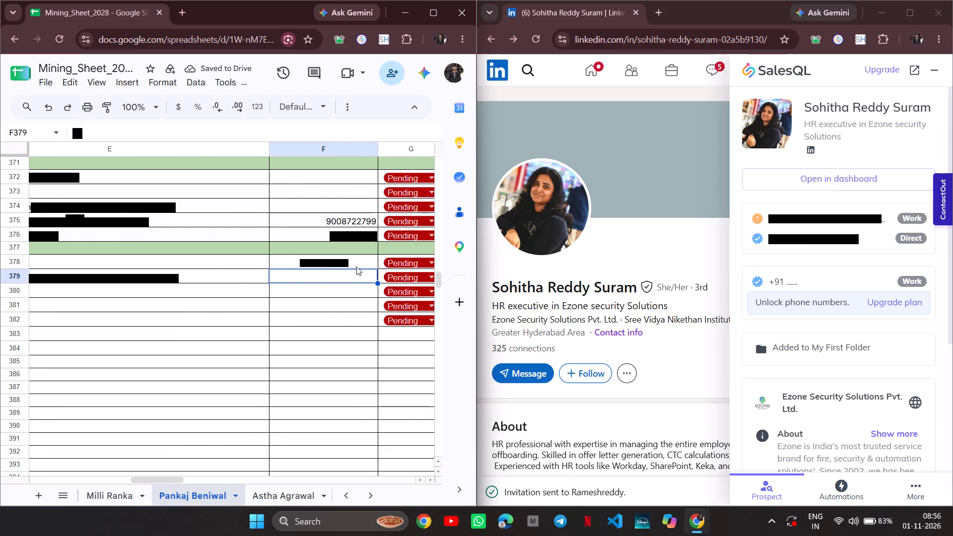
{"action": "left_click", "coordinate": [357, 265]}
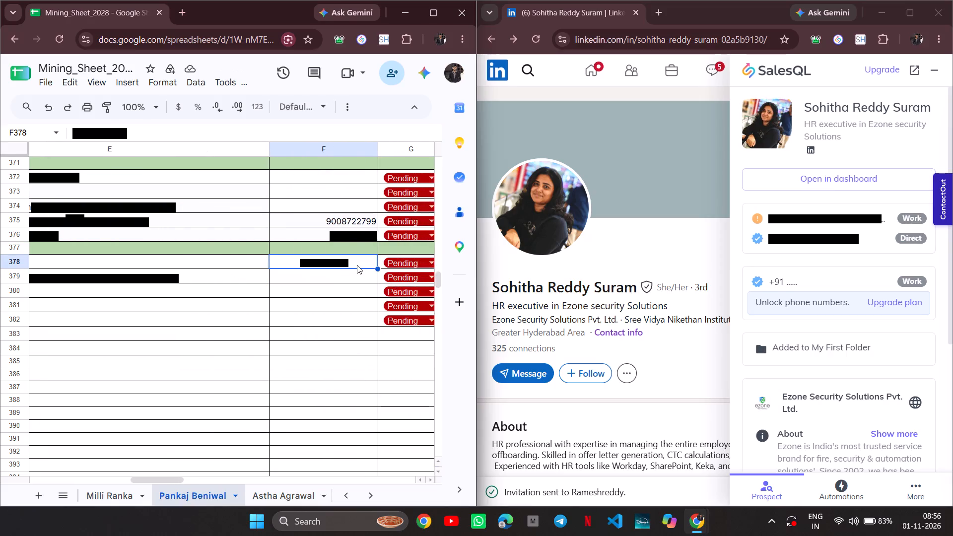
{"action": "left_click", "coordinate": [357, 265]}
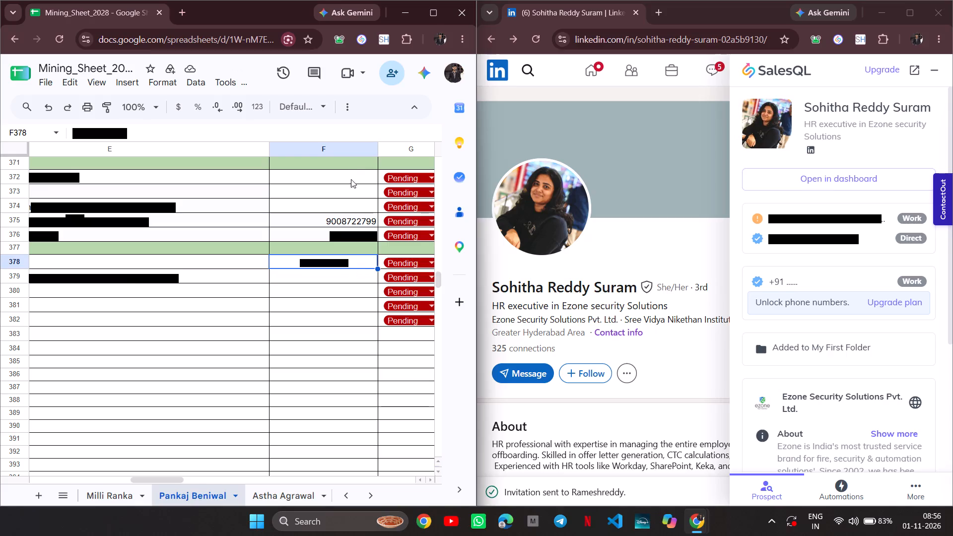
{"action": "left_click", "coordinate": [431, 14]}
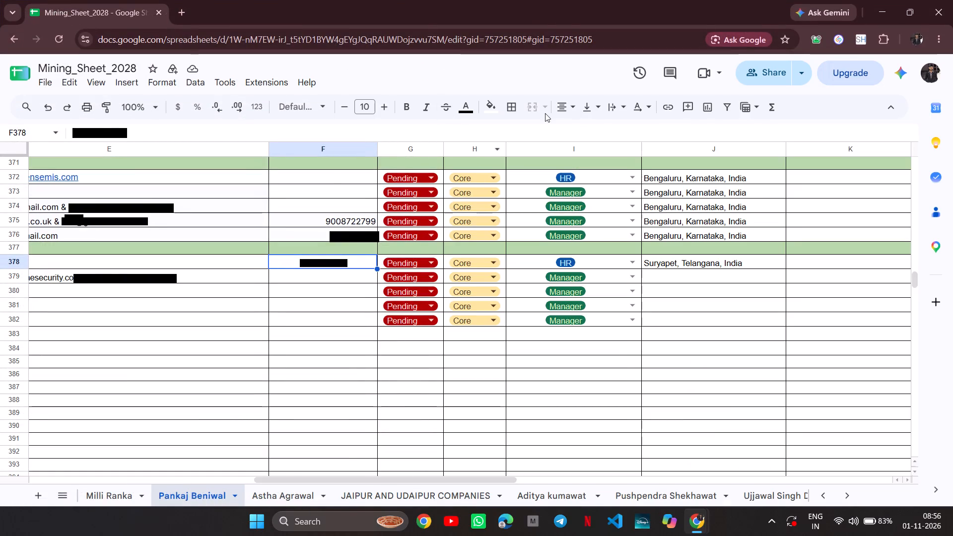
{"action": "left_click", "coordinate": [562, 108]}
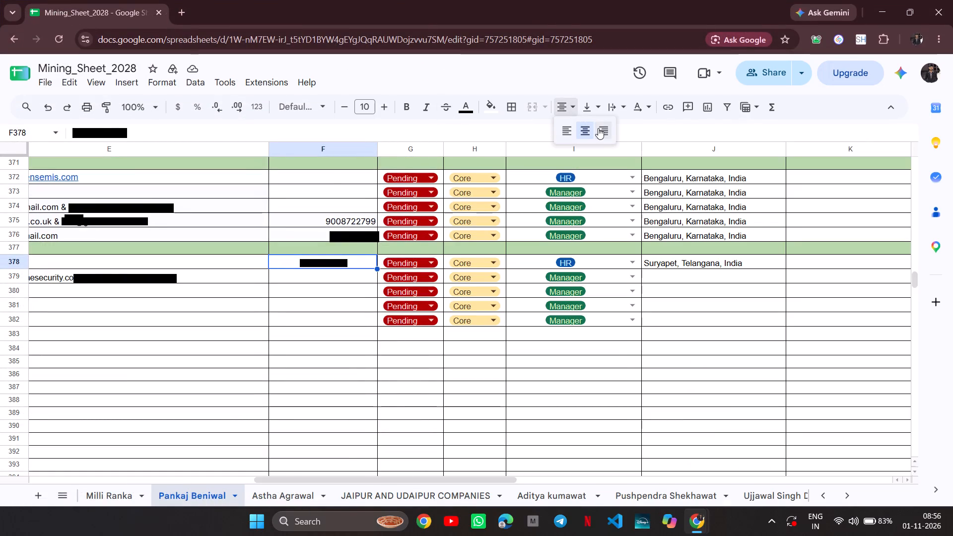
{"action": "left_click", "coordinate": [599, 128]}
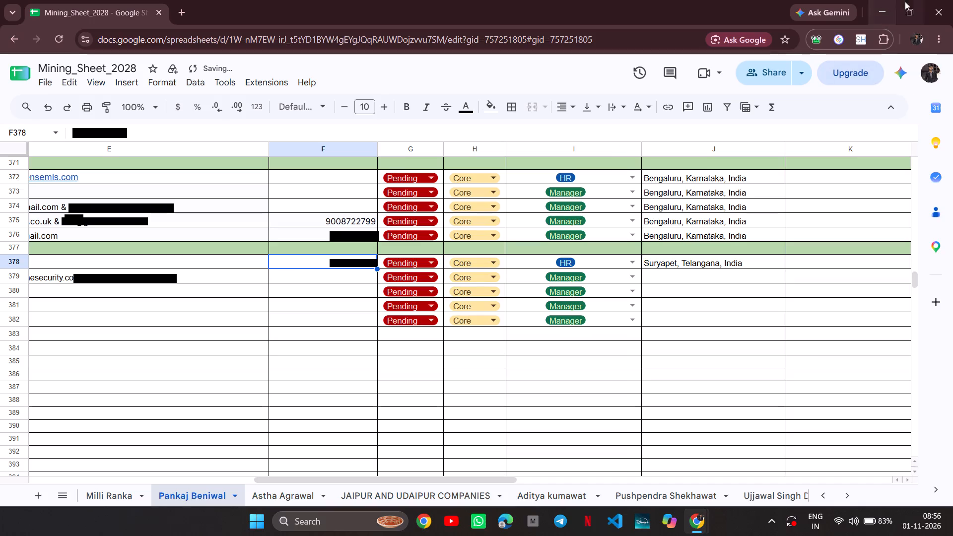
{"action": "left_click", "coordinate": [906, 17]}
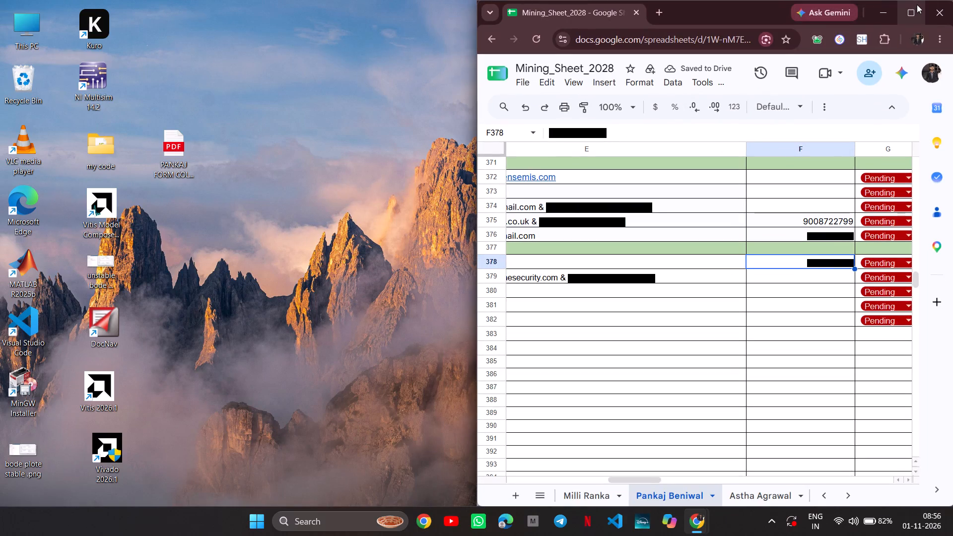
{"action": "key", "text": "super+Left"}
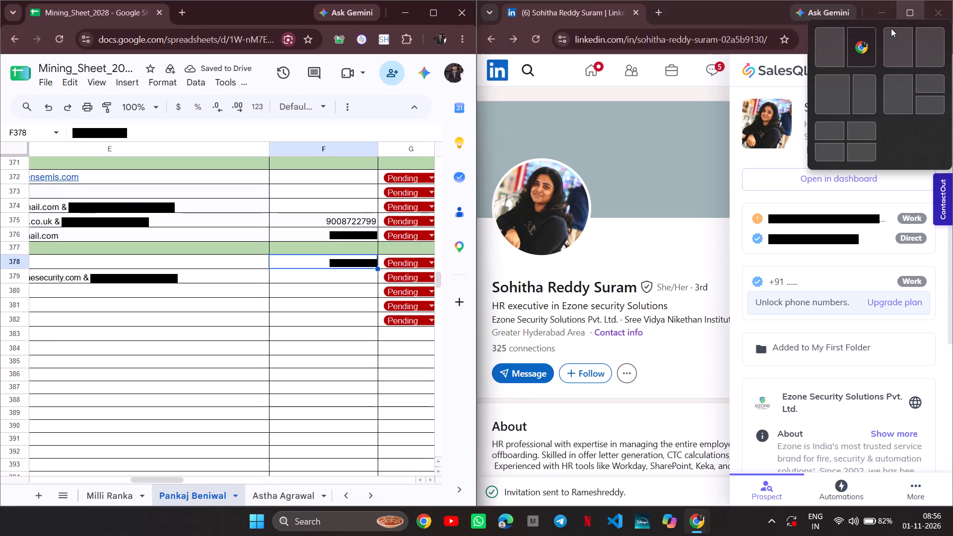
Collapse the SalesQL sidebar on the HR executive's LinkedIn profile.
{"action": "left_click", "coordinate": [638, 165]}
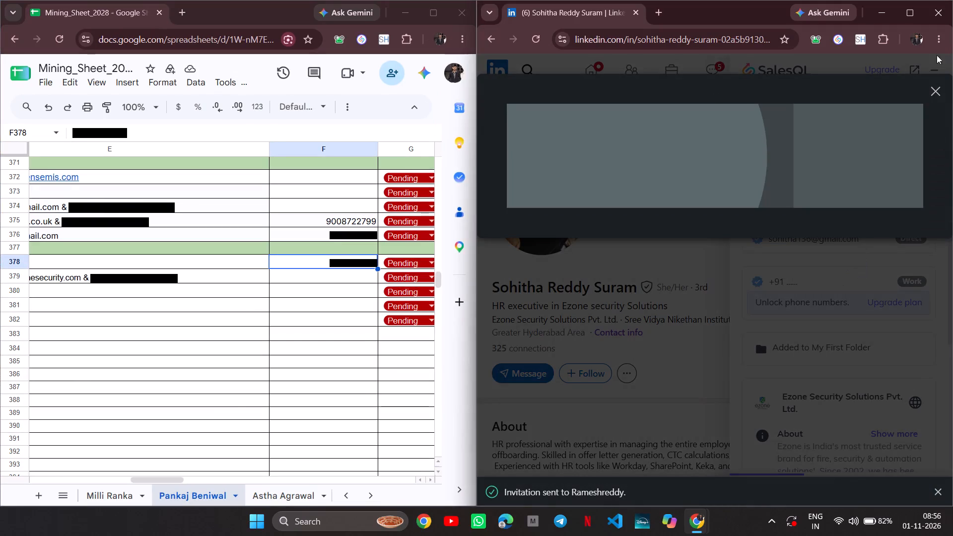
{"action": "left_click", "coordinate": [934, 91]}
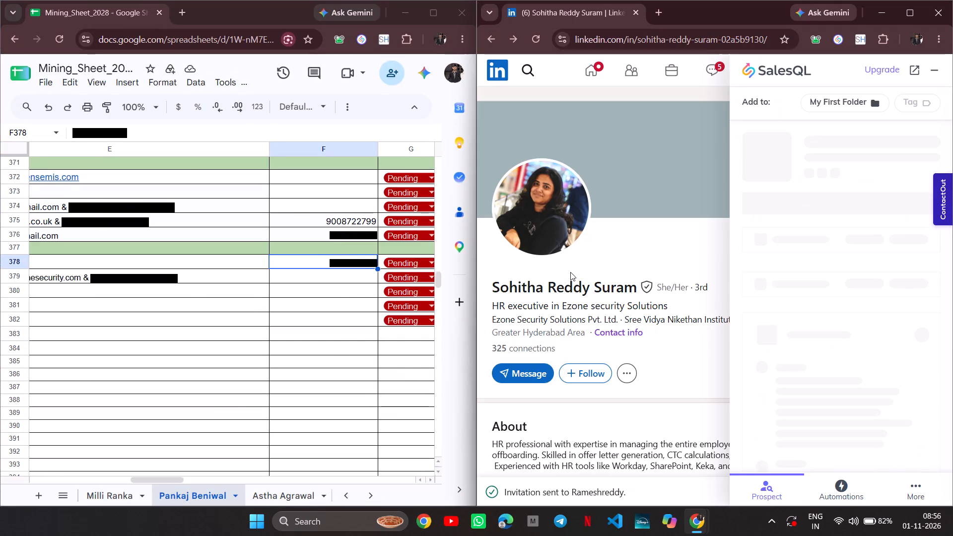
{"action": "left_click", "coordinate": [937, 70]}
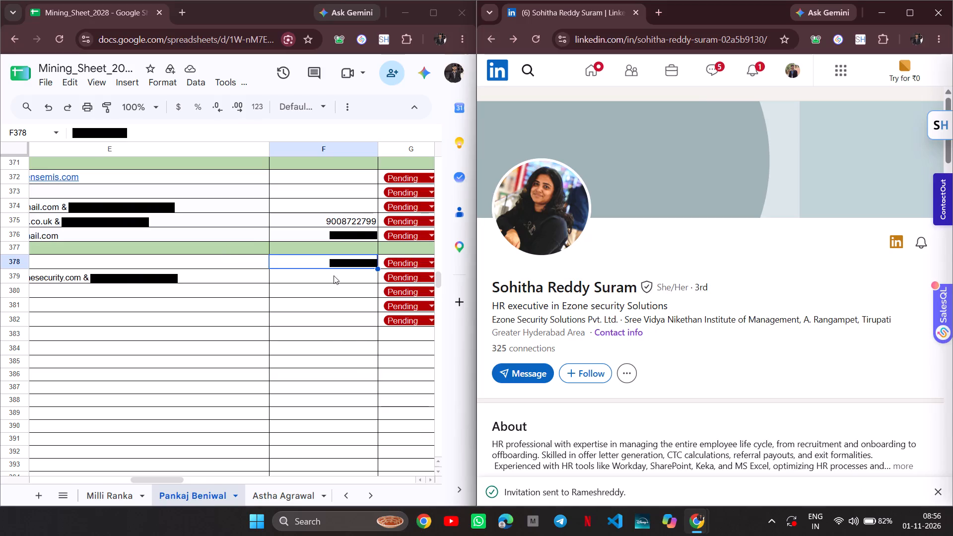
Set the HR executive's role in cell I379 to HR only, removing the Manager tag.
{"action": "scroll", "coordinate": [305, 292], "scroll_direction": "left", "scroll_amount": 3}
{"action": "scroll", "coordinate": [305, 292], "scroll_direction": "right", "scroll_amount": 1}
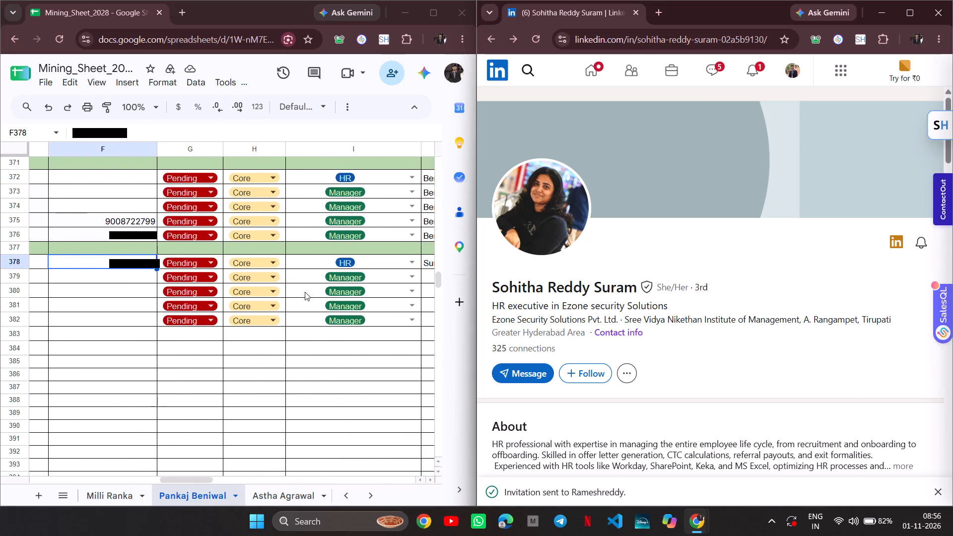
{"action": "scroll", "coordinate": [305, 292], "scroll_direction": "right", "scroll_amount": 1}
{"action": "scroll", "coordinate": [305, 292], "scroll_direction": "left", "scroll_amount": 1}
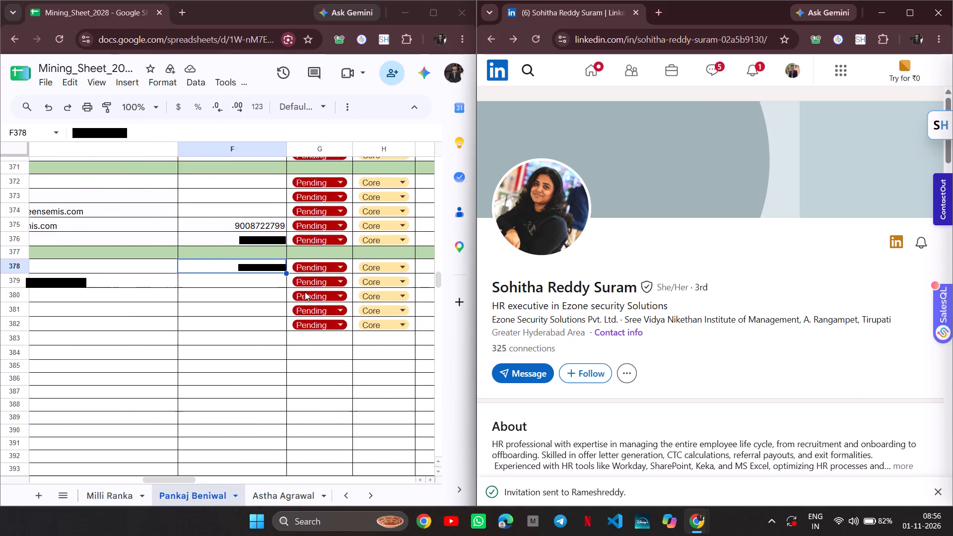
{"action": "scroll", "coordinate": [305, 292], "scroll_direction": "left", "scroll_amount": 2}
{"action": "scroll", "coordinate": [369, 284], "scroll_direction": "left", "scroll_amount": 1}
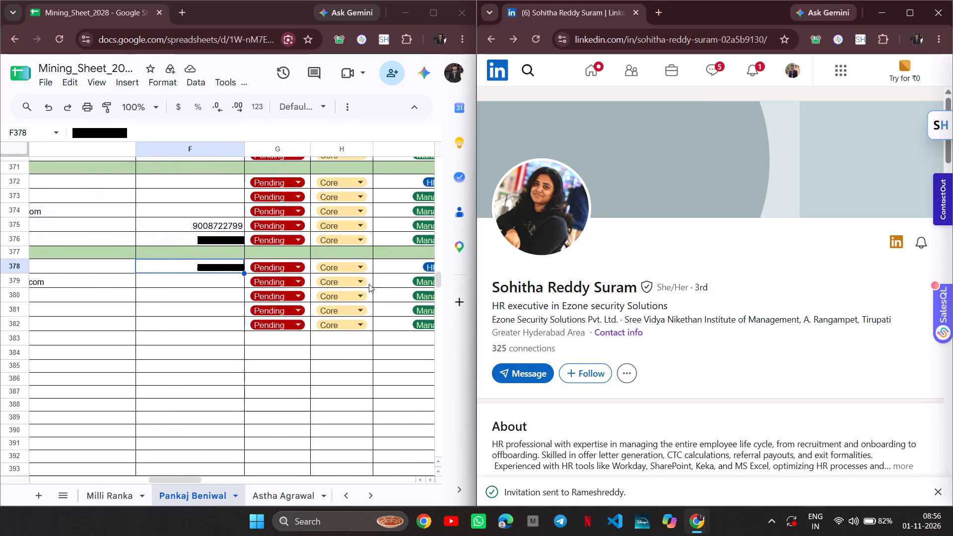
{"action": "scroll", "coordinate": [369, 284], "scroll_direction": "left", "scroll_amount": 1}
{"action": "left_click", "coordinate": [365, 283]}
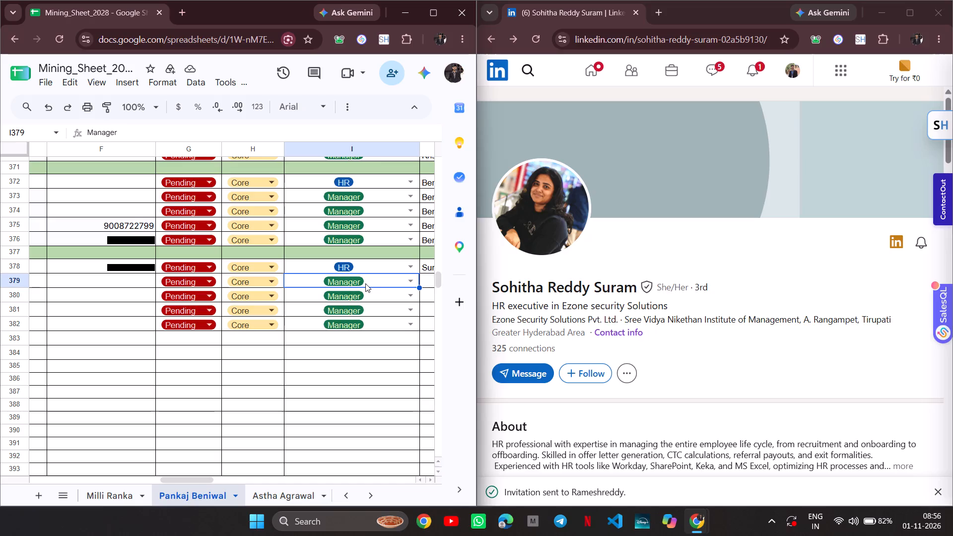
{"action": "left_click", "coordinate": [410, 283]}
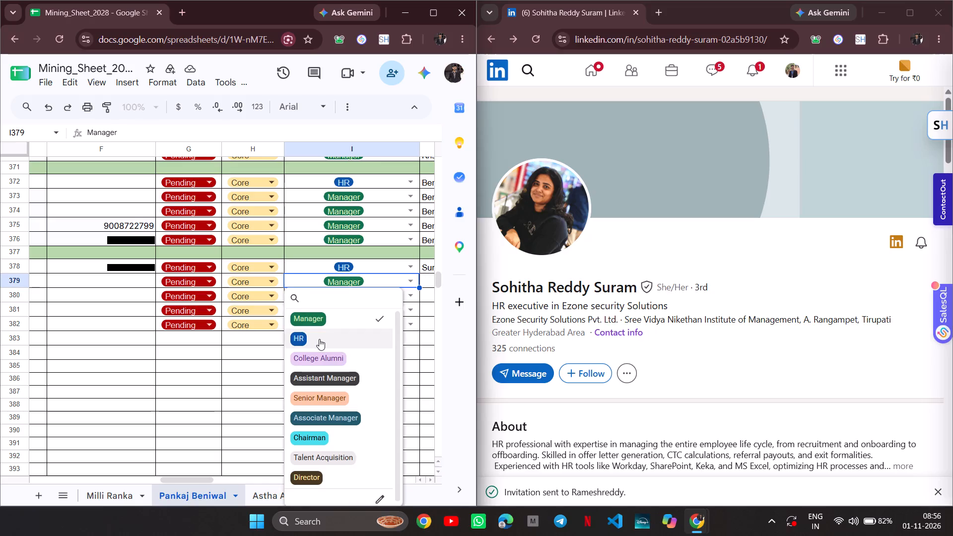
{"action": "left_click", "coordinate": [319, 339]}
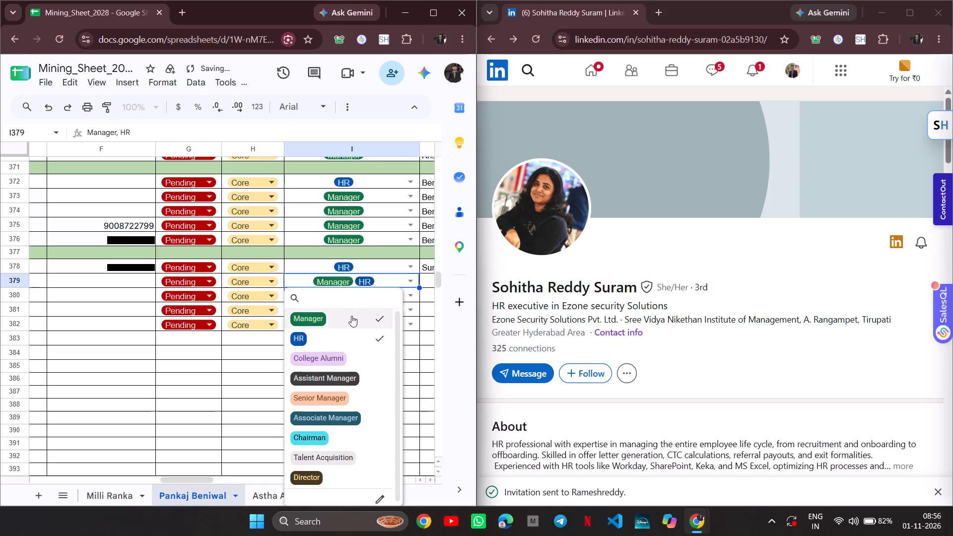
{"action": "left_click", "coordinate": [351, 316]}
{"action": "left_click", "coordinate": [417, 354]}
{"action": "scroll", "coordinate": [417, 354], "scroll_direction": "left", "scroll_amount": 3}
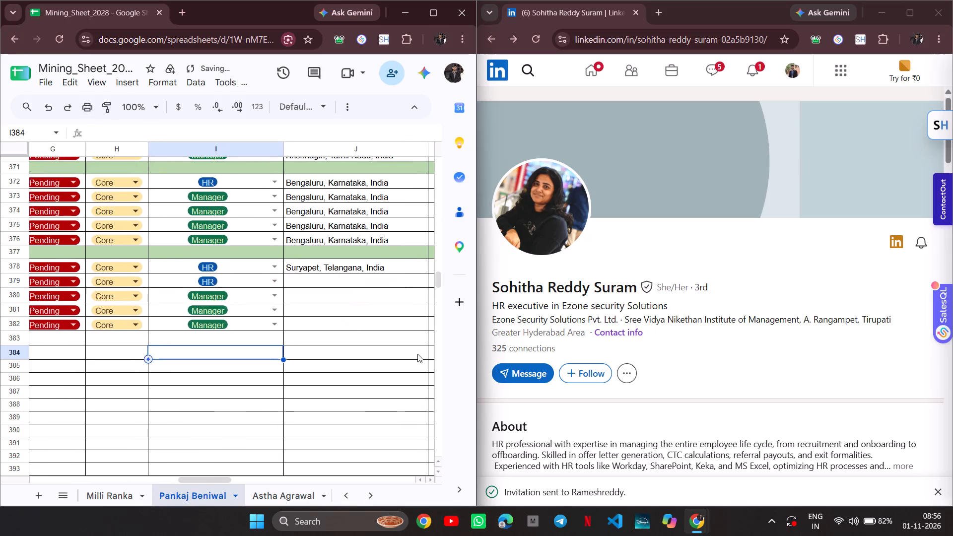
Copy the HR executive's location, Greater Hyderabad Area, from the LinkedIn profile into cell J379 of the mining sheet.
{"action": "left_click", "coordinate": [370, 286]}
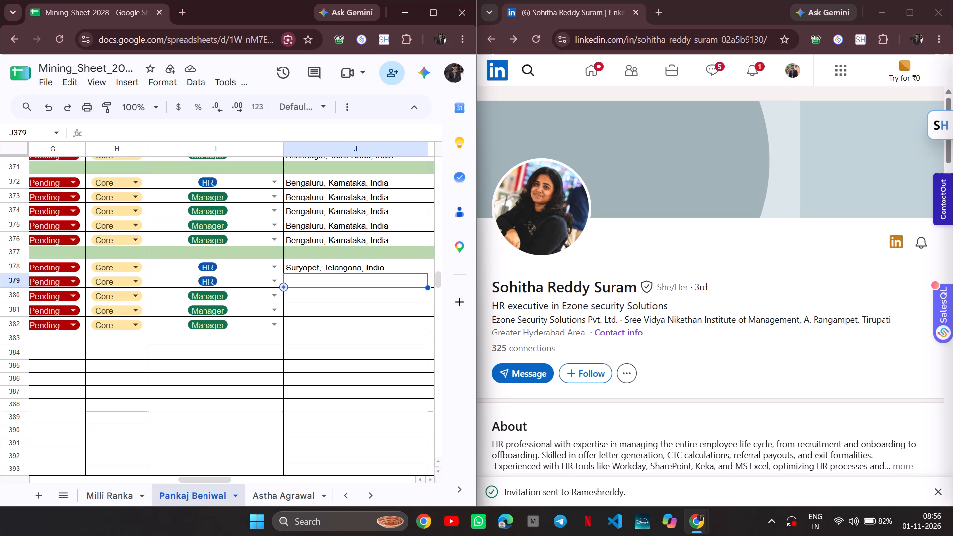
{"action": "left_click_drag", "start_coordinate": [583, 333], "coordinate": [493, 335]}
{"action": "key", "text": "ctrl+c"}
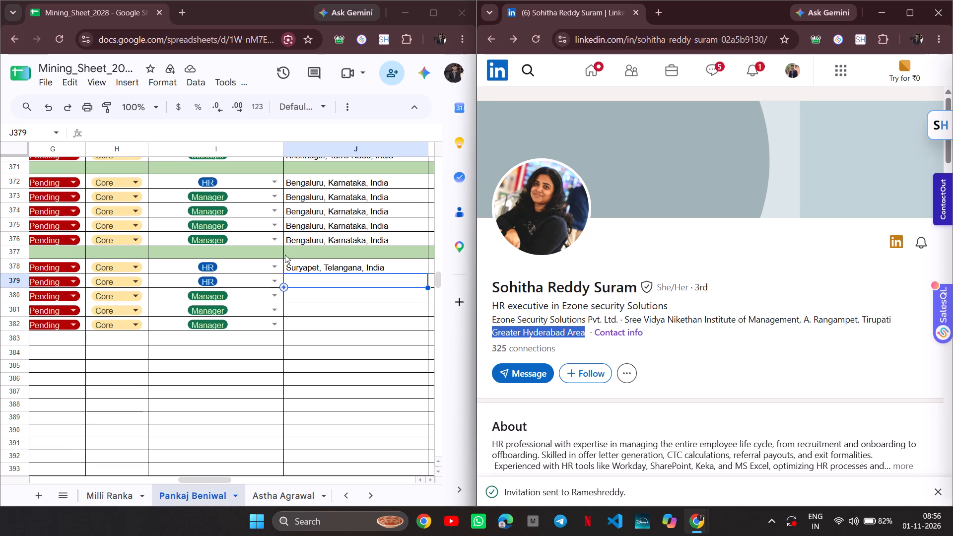
{"action": "double_click", "coordinate": [304, 279]}
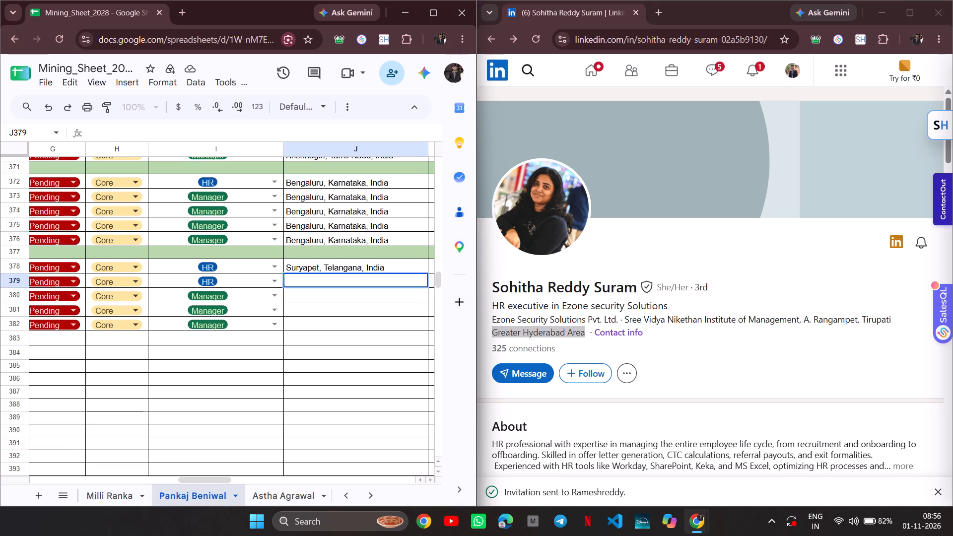
{"action": "key", "text": "ctrl+v"}
{"action": "left_click", "coordinate": [309, 296]}
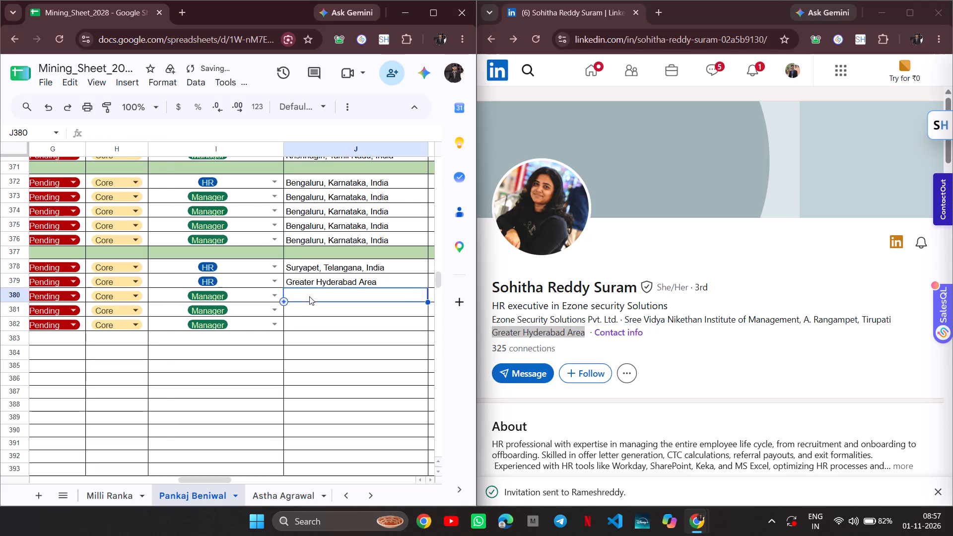
Close both browser windows, the mining sheet first and the LinkedIn profile second.
{"action": "scroll", "coordinate": [309, 296], "scroll_direction": "right", "scroll_amount": 13}
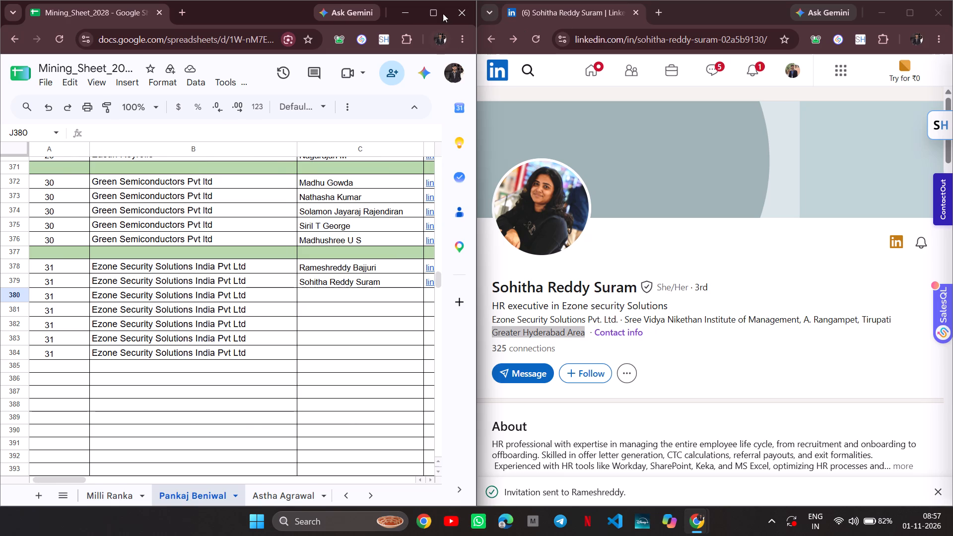
{"action": "left_click", "coordinate": [460, 5]}
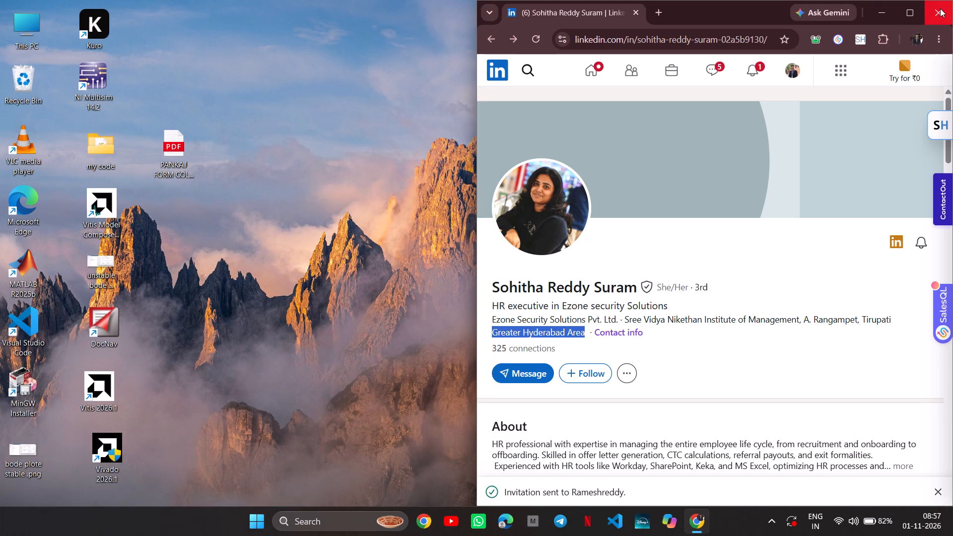
{"action": "left_click", "coordinate": [940, 8]}
Open the Windows power options.
{"action": "left_click", "coordinate": [270, 532]}
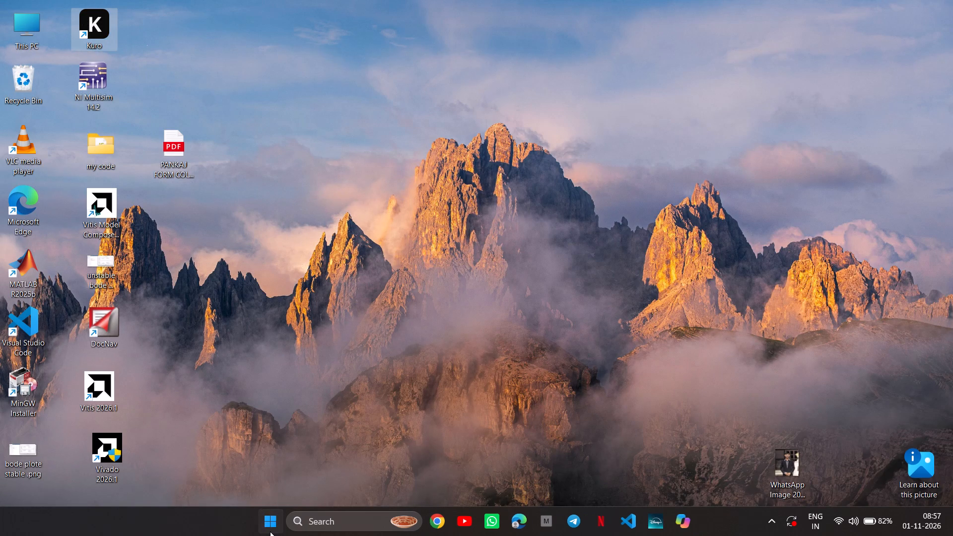
{"action": "left_click", "coordinate": [565, 483]}
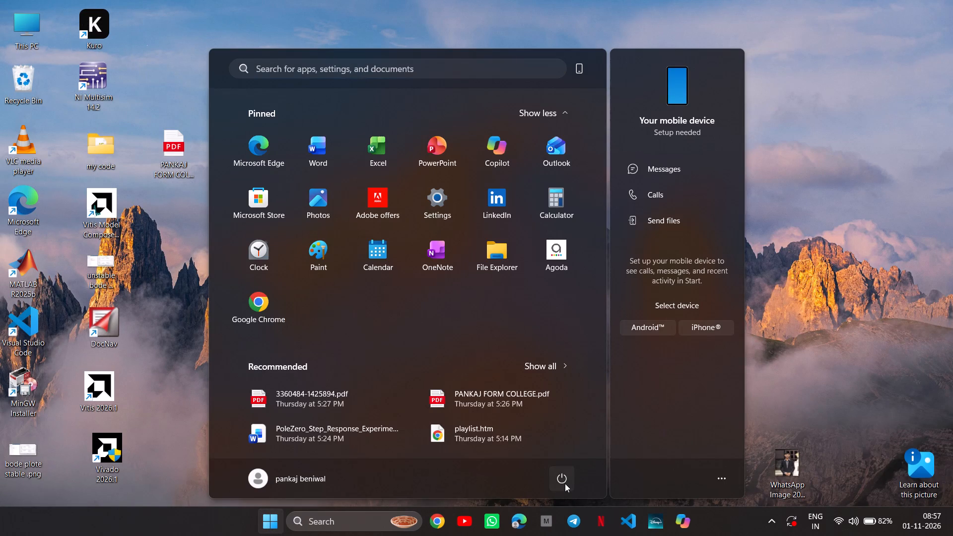